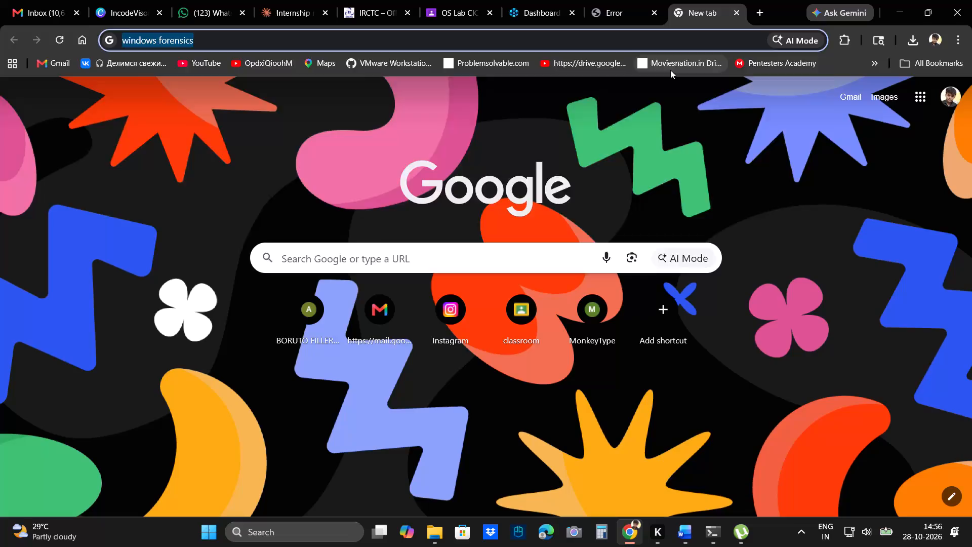
Search the web for "pdf splitter" and open iLovePDF's Split PDF page from the results.
{"action": "type", "text": "pdf sp"}
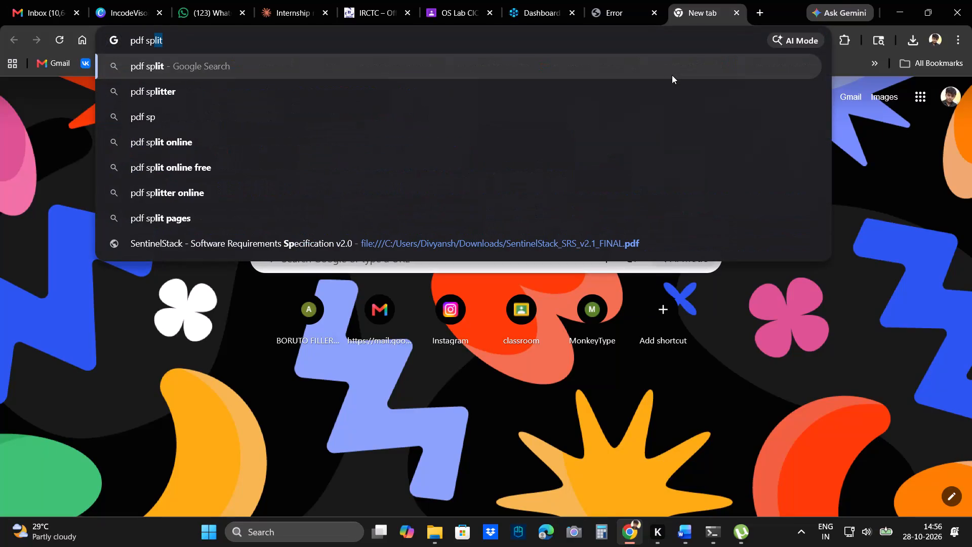
{"action": "key", "text": "Down"}
{"action": "key", "text": "Return"}
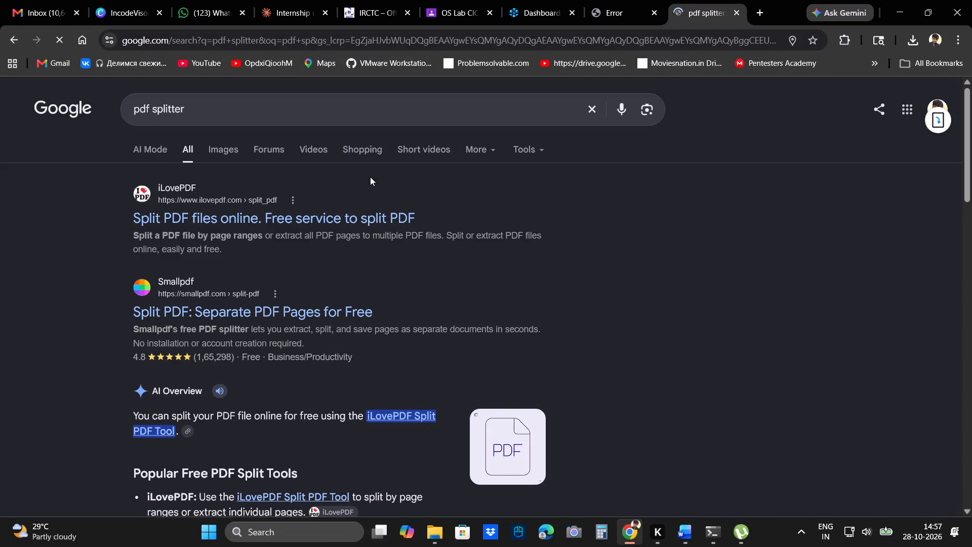
{"action": "left_click", "coordinate": [338, 222]}
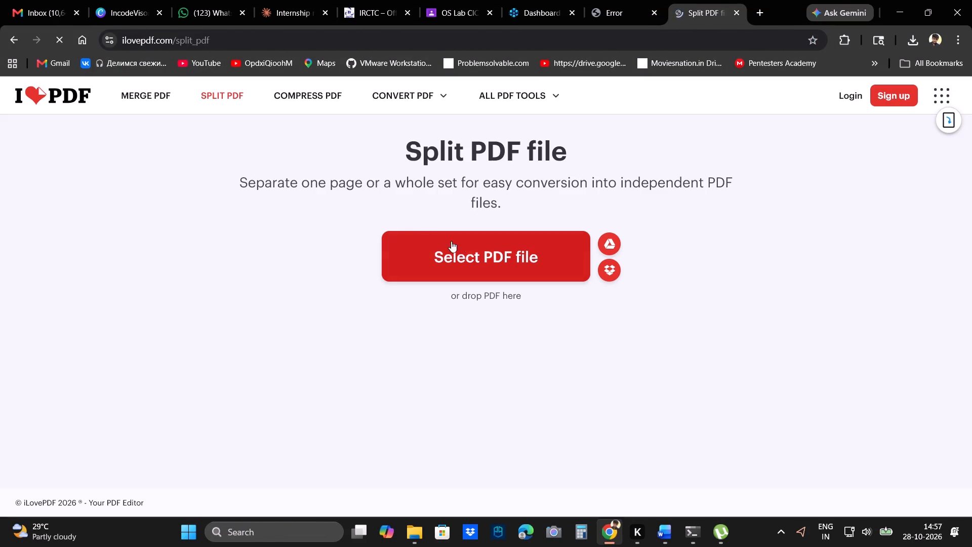
Browse the computer for a PDF file to load into the iLovePDF split tool.
{"action": "left_click", "coordinate": [488, 244]}
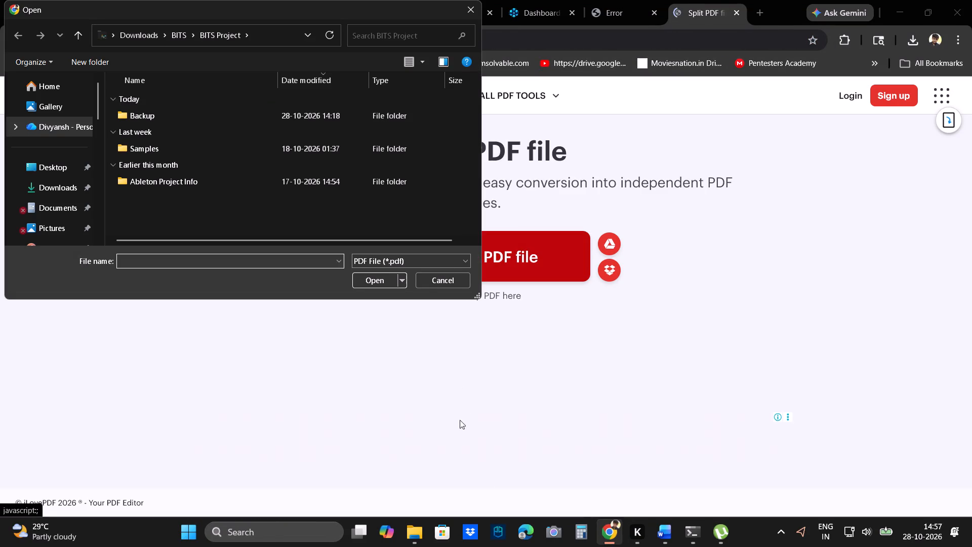
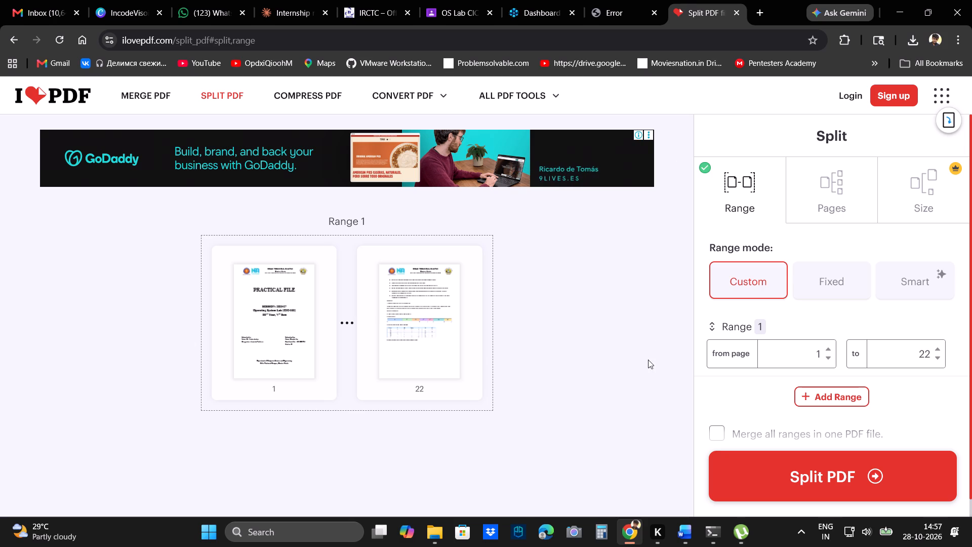
Switch the split method to Pages and deselect pages 1 to 4 of the practical file.
{"action": "scroll", "coordinate": [376, 364], "scroll_direction": "down", "scroll_amount": 4}
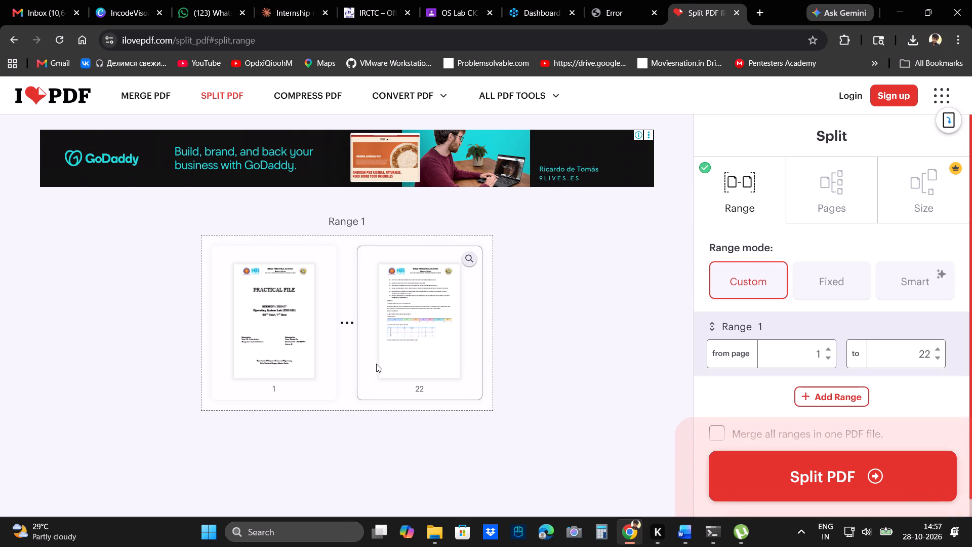
{"action": "scroll", "coordinate": [856, 370], "scroll_direction": "down", "scroll_amount": 7}
{"action": "scroll", "coordinate": [854, 401], "scroll_direction": "up", "scroll_amount": 1}
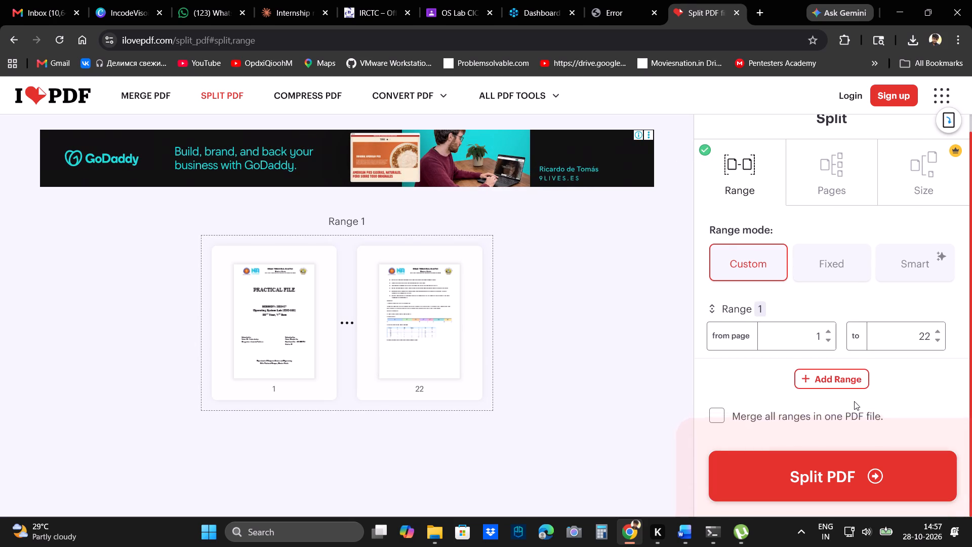
{"action": "scroll", "coordinate": [854, 401], "scroll_direction": "up", "scroll_amount": 1}
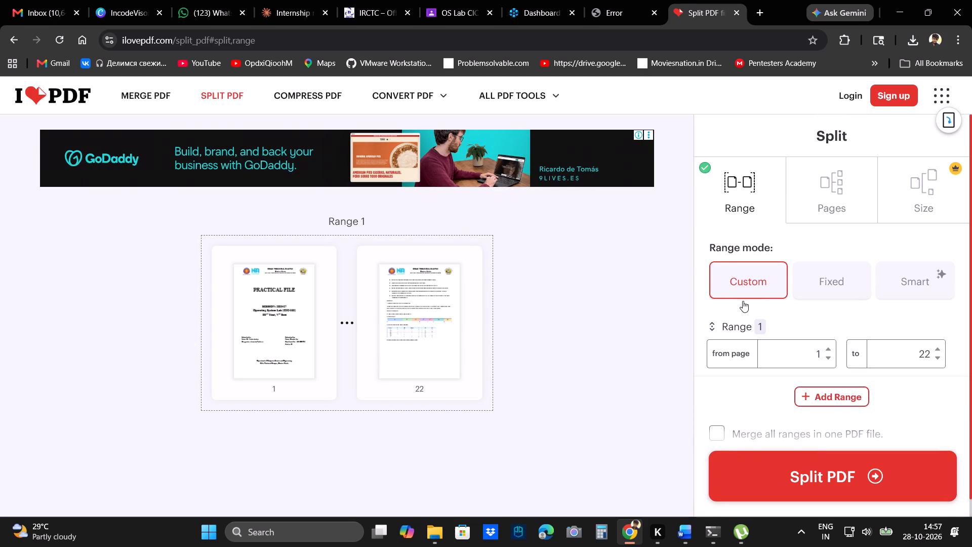
{"action": "left_click", "coordinate": [830, 219]}
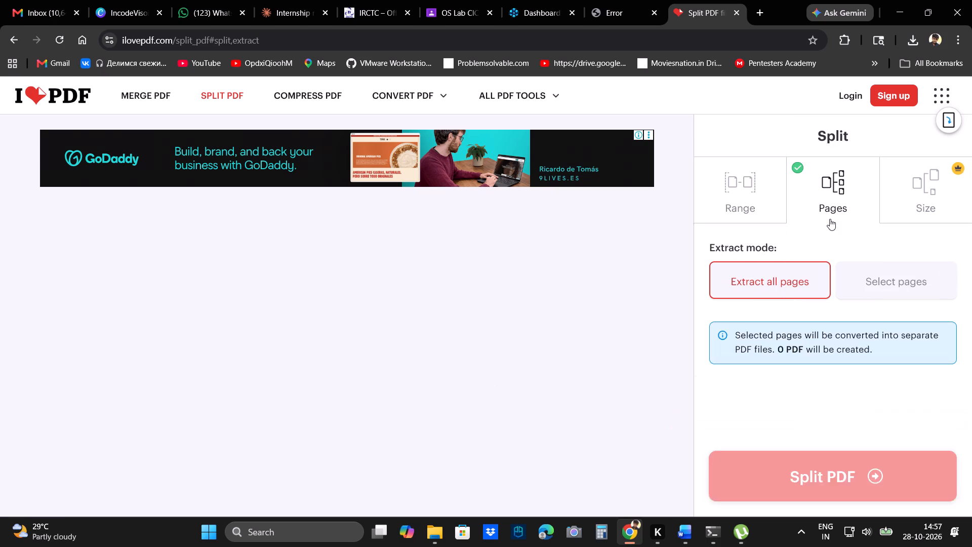
{"action": "left_click", "coordinate": [43, 328]}
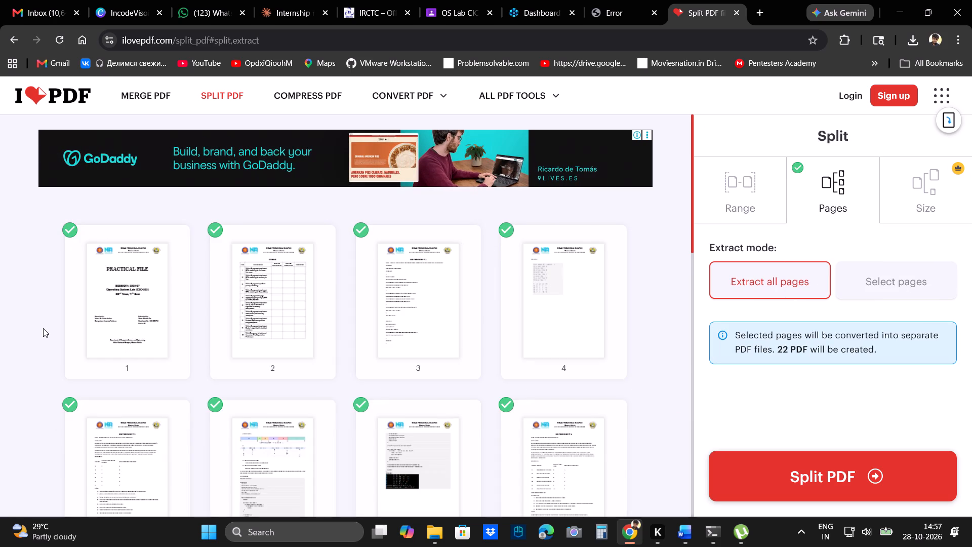
{"action": "left_click", "coordinate": [112, 290]}
{"action": "left_click", "coordinate": [205, 263]}
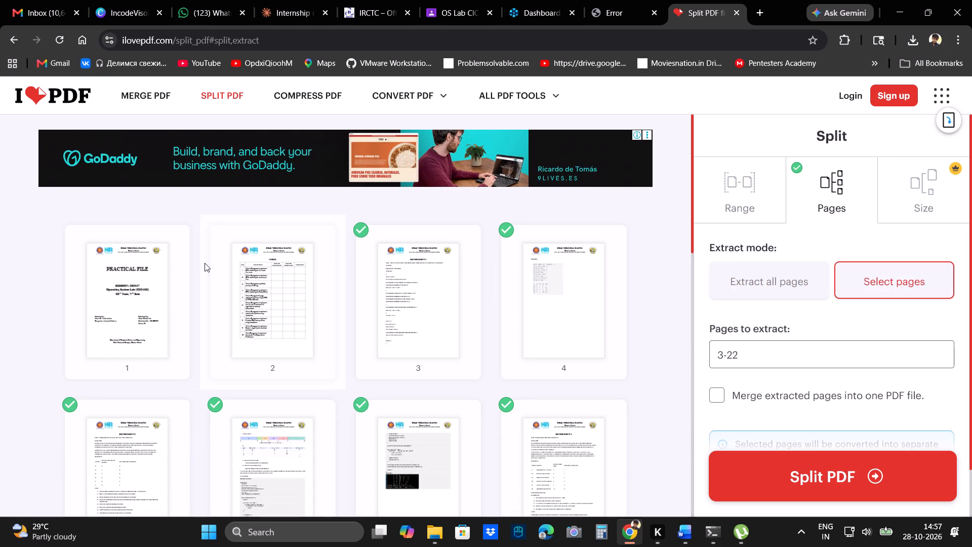
{"action": "left_click", "coordinate": [473, 282]}
{"action": "left_click", "coordinate": [580, 286]}
Set the pages to extract to 3-4, replacing the existing page range.
{"action": "scroll", "coordinate": [580, 286], "scroll_direction": "down", "scroll_amount": 10}
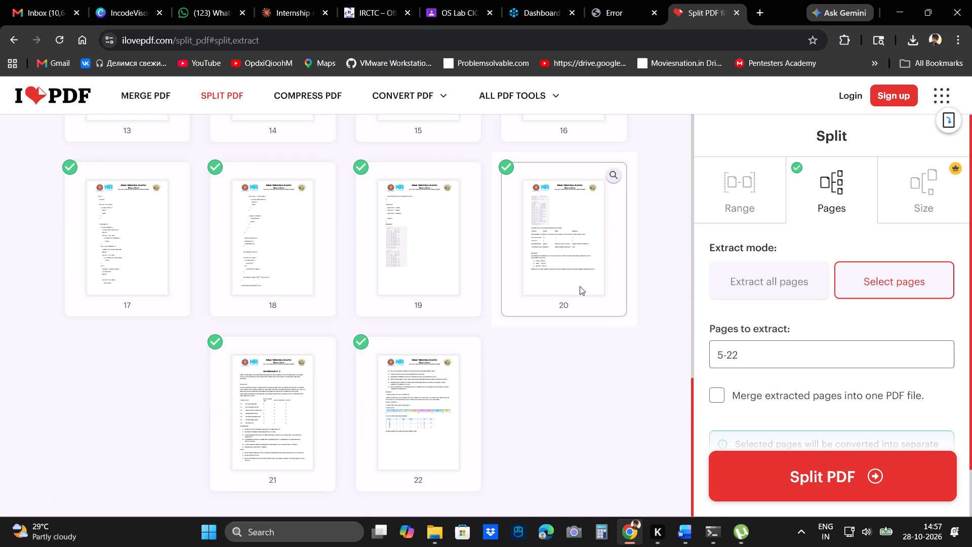
{"action": "key", "text": "ctrl+a"}
{"action": "key", "text": "ctrl+a"}
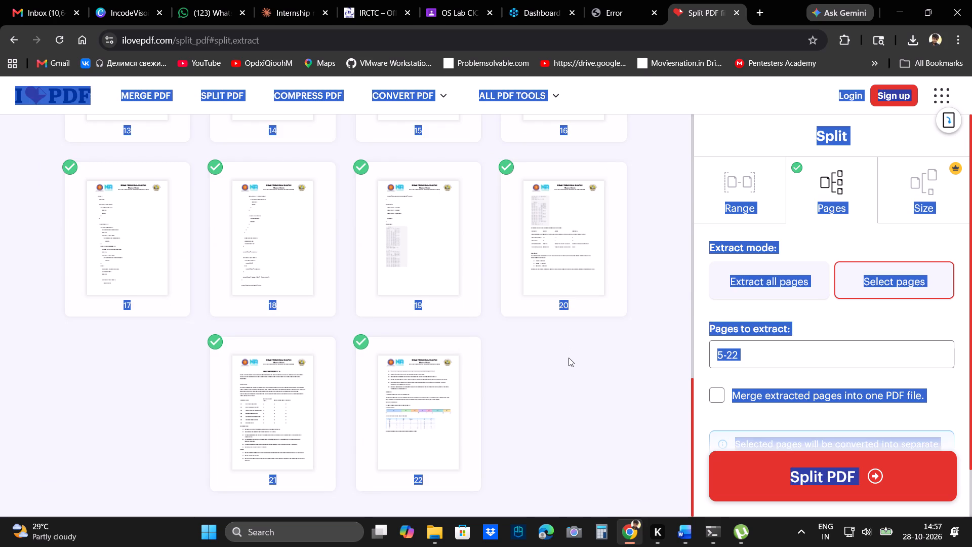
{"action": "left_click", "coordinate": [570, 420]}
{"action": "left_click_drag", "start_coordinate": [764, 362], "coordinate": [634, 361]}
{"action": "scroll", "coordinate": [634, 361], "scroll_direction": "up", "scroll_amount": 9}
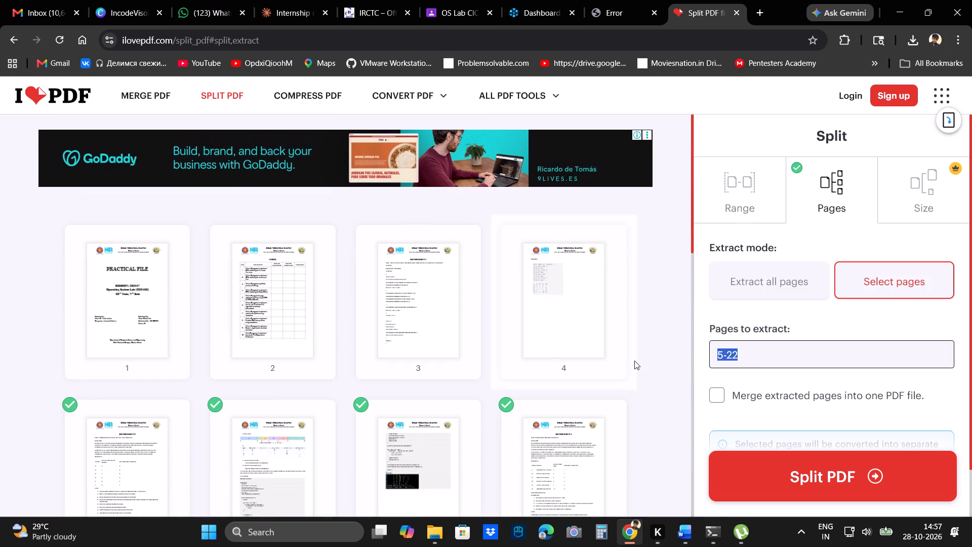
{"action": "scroll", "coordinate": [634, 361], "scroll_direction": "down", "scroll_amount": 1}
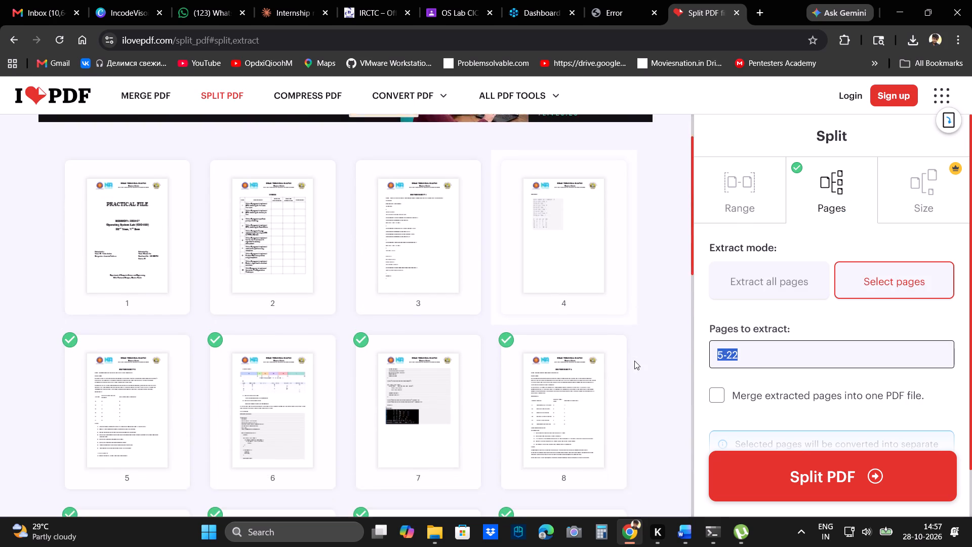
{"action": "scroll", "coordinate": [634, 361], "scroll_direction": "down", "scroll_amount": 1}
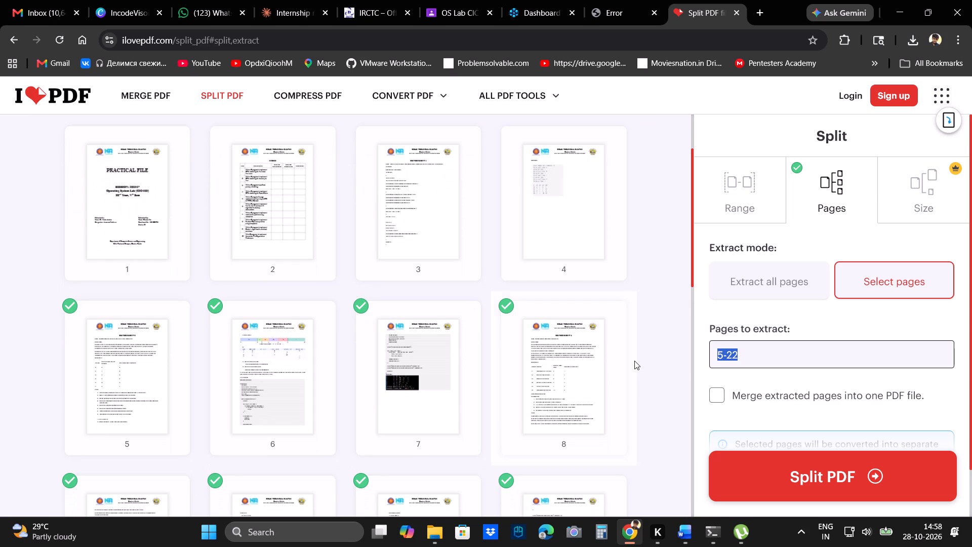
{"action": "type", "text": "3-"}
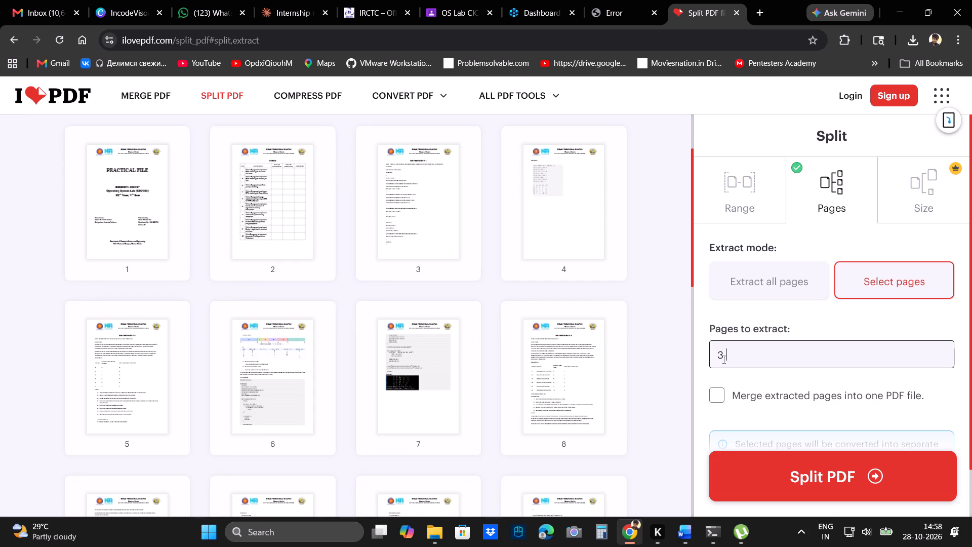
{"action": "key", "text": "4"}
{"action": "key", "text": "Return"}
{"action": "scroll", "coordinate": [723, 359], "scroll_direction": "up", "scroll_amount": 1}
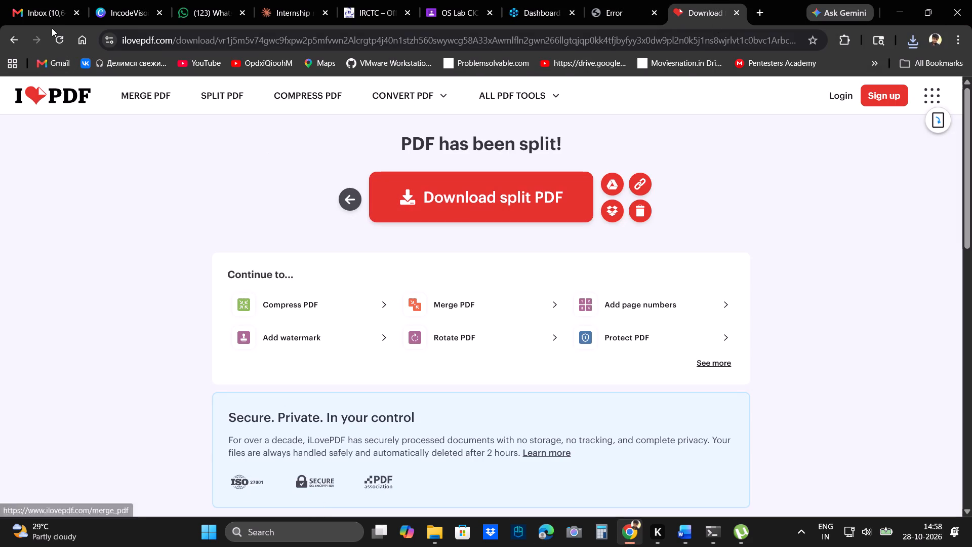
{"action": "left_click", "coordinate": [19, 33]}
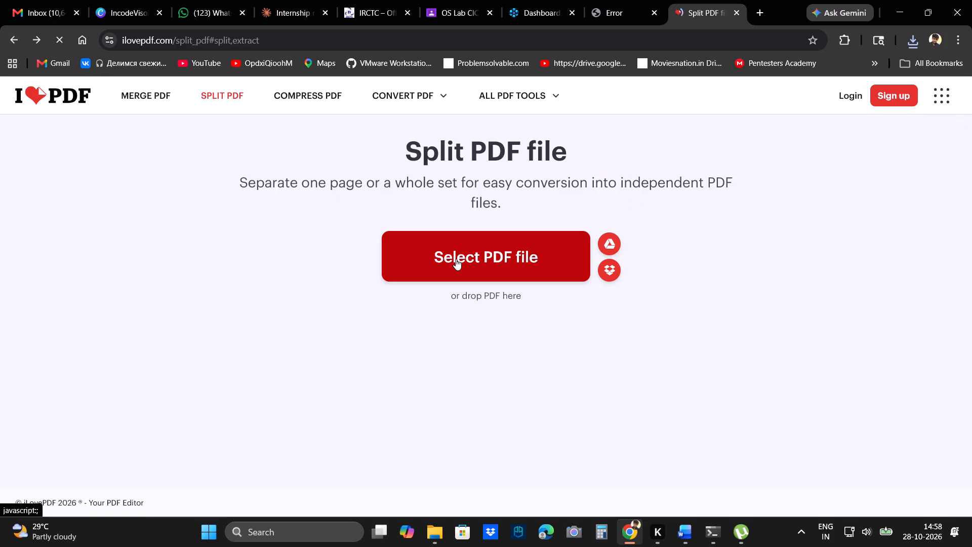
{"action": "left_click", "coordinate": [456, 259]}
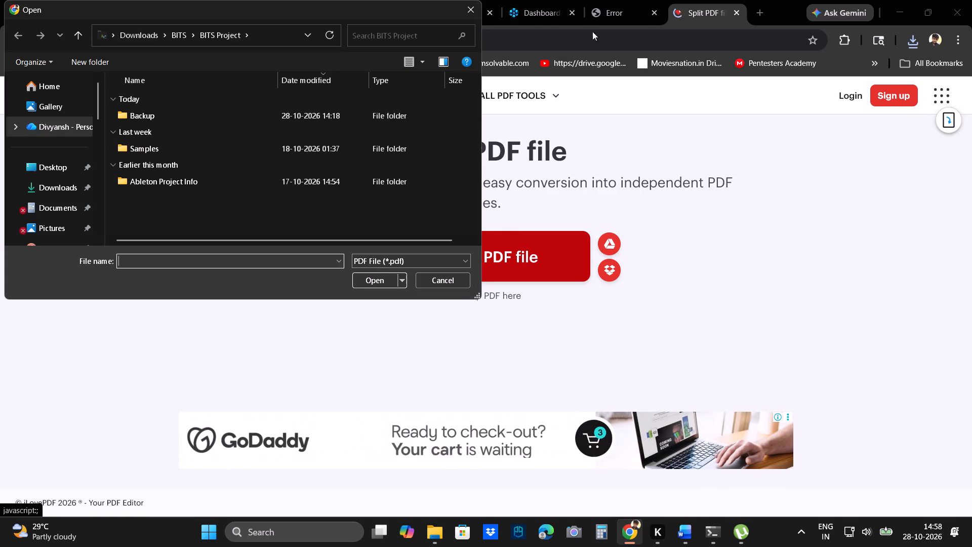
{"action": "left_click", "coordinate": [466, 1]}
{"action": "left_click", "coordinate": [906, 42]}
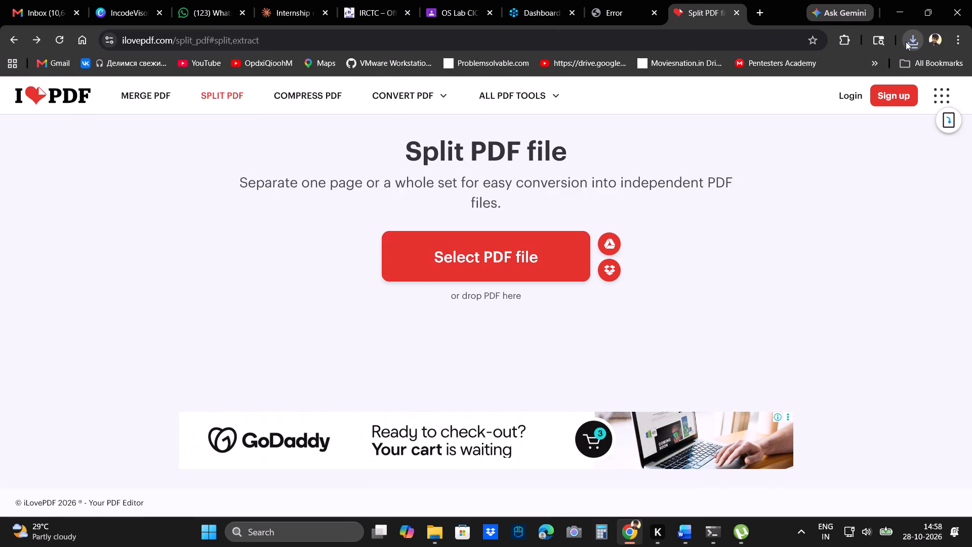
{"action": "left_click_drag", "start_coordinate": [790, 141], "coordinate": [464, 260]}
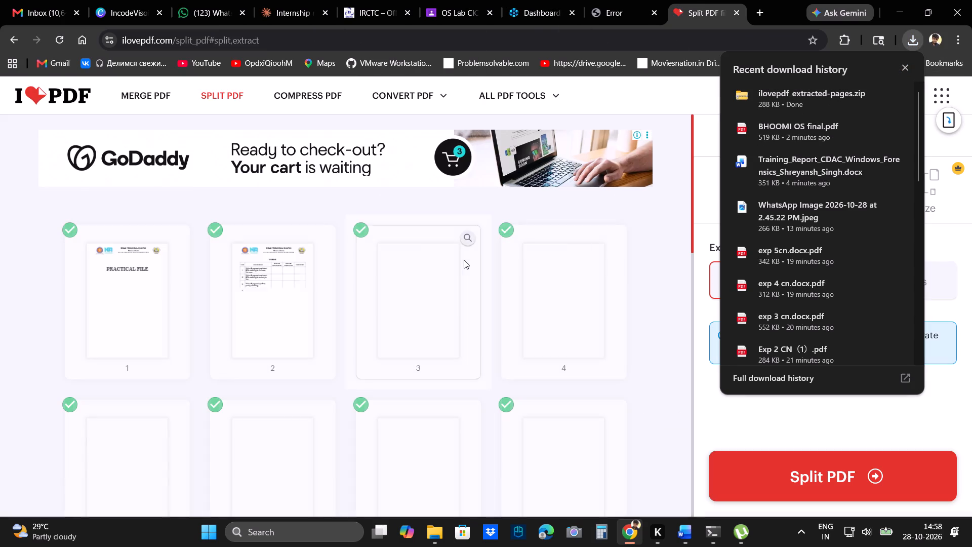
{"action": "left_click", "coordinate": [647, 276]}
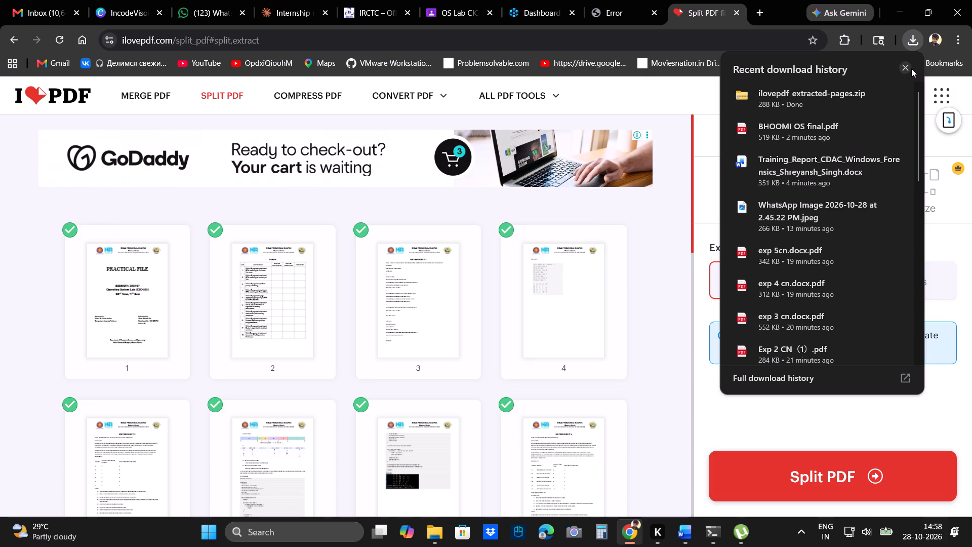
{"action": "left_click", "coordinate": [911, 68]}
{"action": "scroll", "coordinate": [865, 251], "scroll_direction": "up", "scroll_amount": 1}
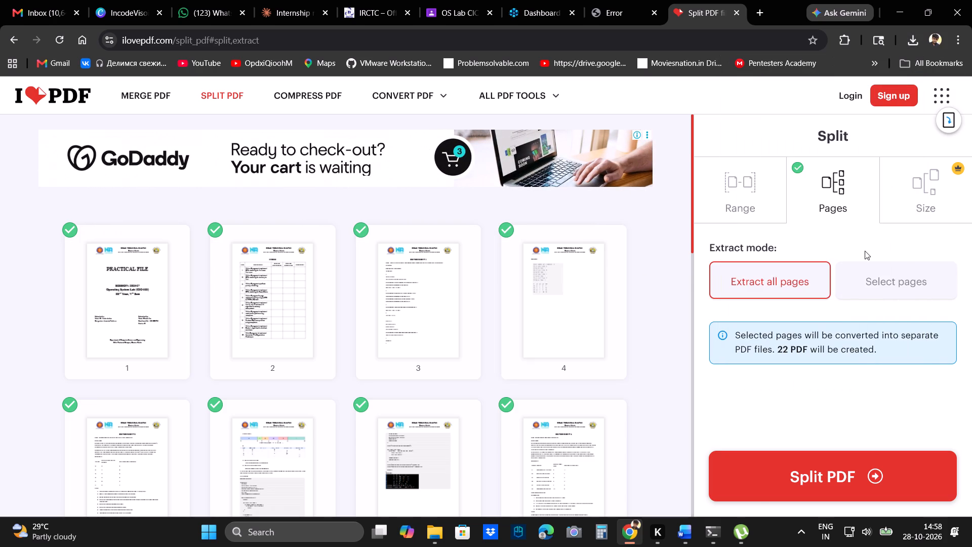
Set a custom split range from page 3 to 4 and enable merging all ranges in one PDF file.
{"action": "left_click", "coordinate": [773, 200]}
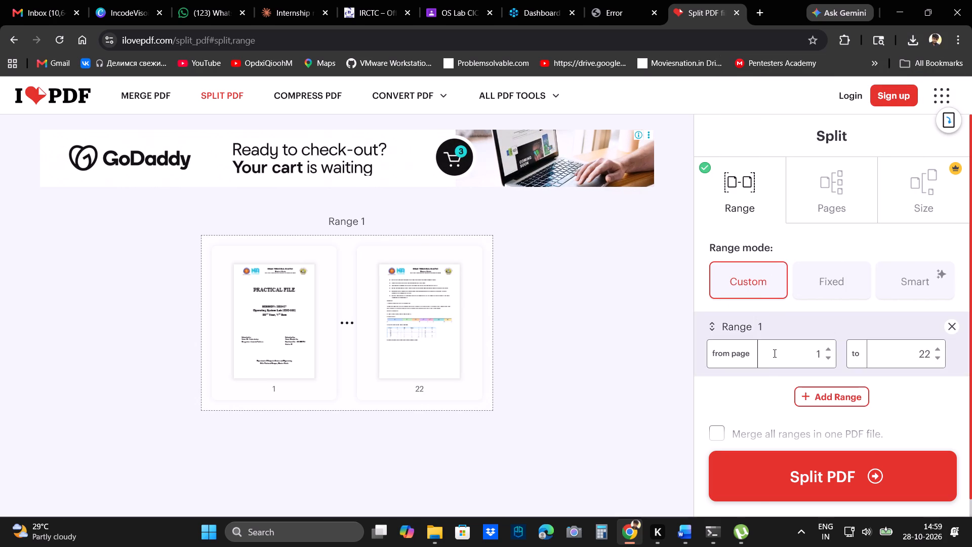
{"action": "left_click", "coordinate": [780, 365]}
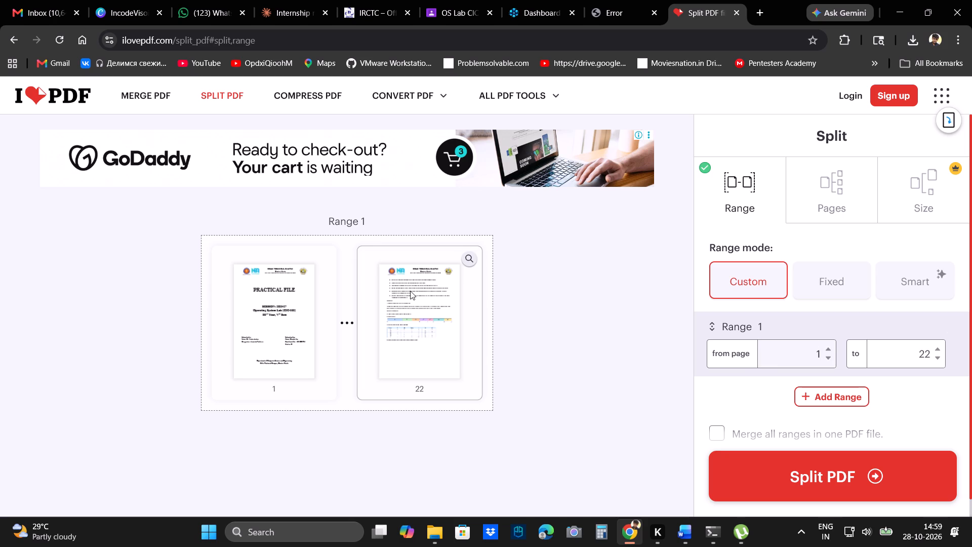
{"action": "scroll", "coordinate": [410, 291], "scroll_direction": "left", "scroll_amount": 2}
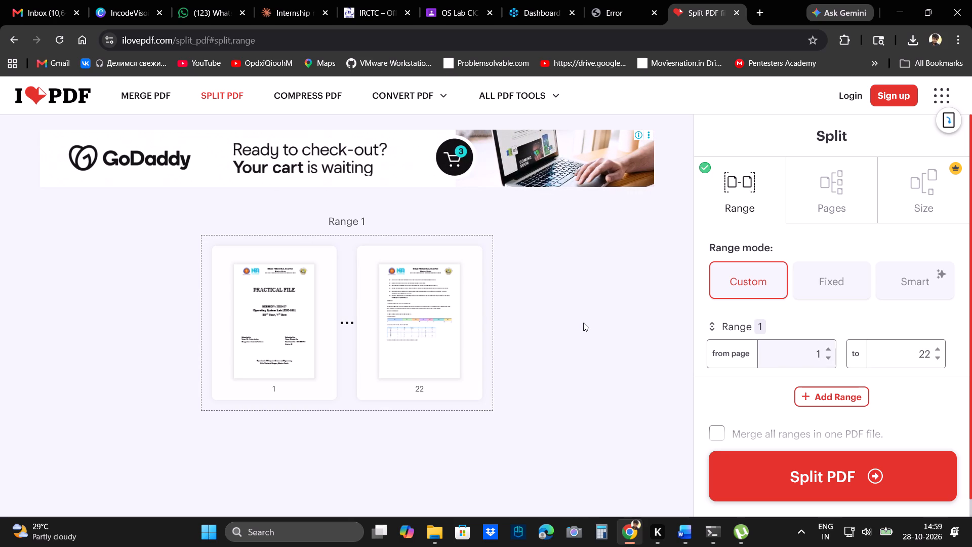
{"action": "key", "text": "3"}
{"action": "key", "text": "ctrl+a"}
{"action": "key", "text": "3"}
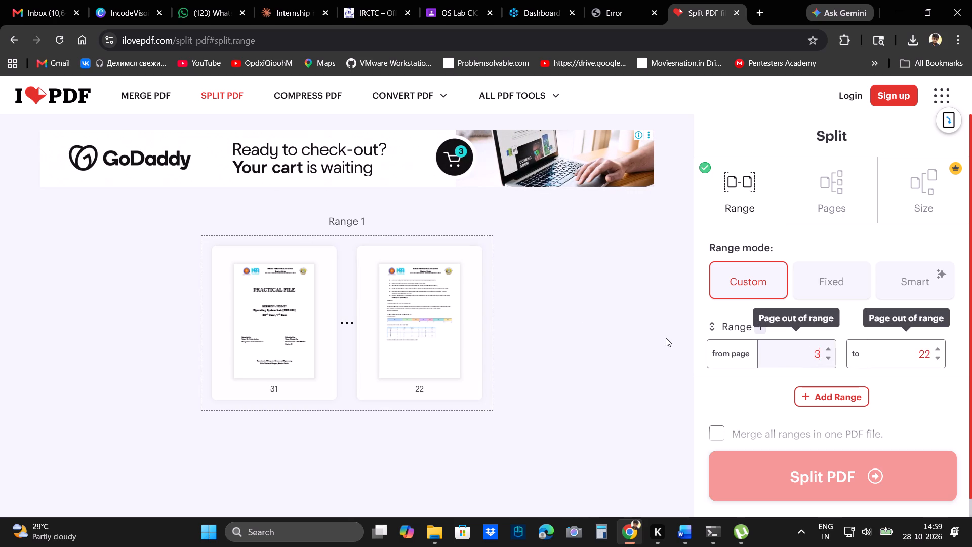
{"action": "left_click", "coordinate": [895, 357]}
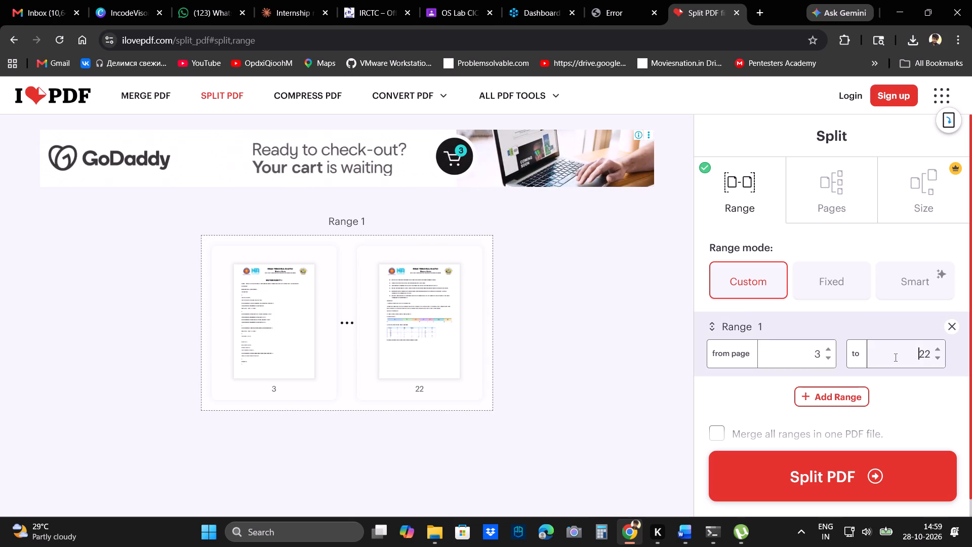
{"action": "key", "text": "ctrl+a"}
{"action": "key", "text": "4"}
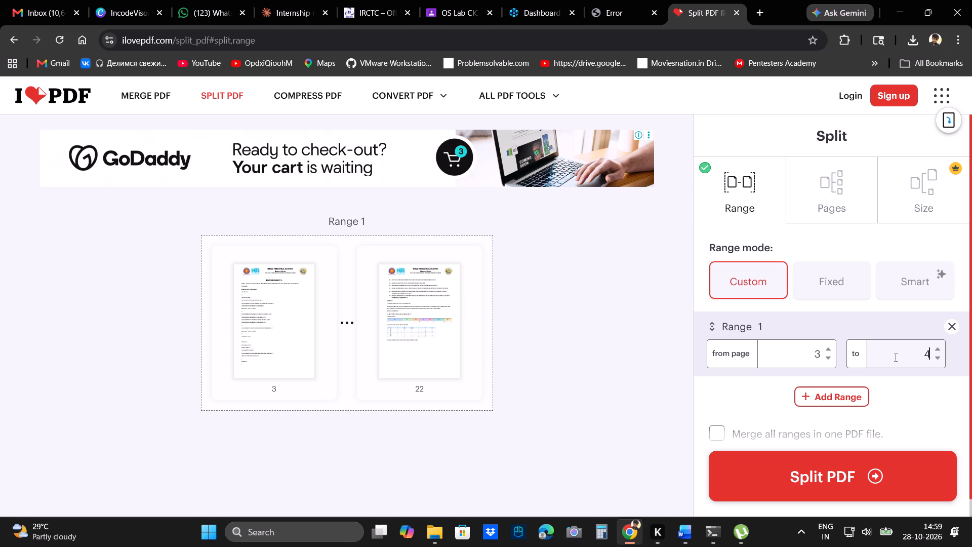
{"action": "left_click", "coordinate": [906, 406]}
{"action": "scroll", "coordinate": [896, 405], "scroll_direction": "down", "scroll_amount": 3}
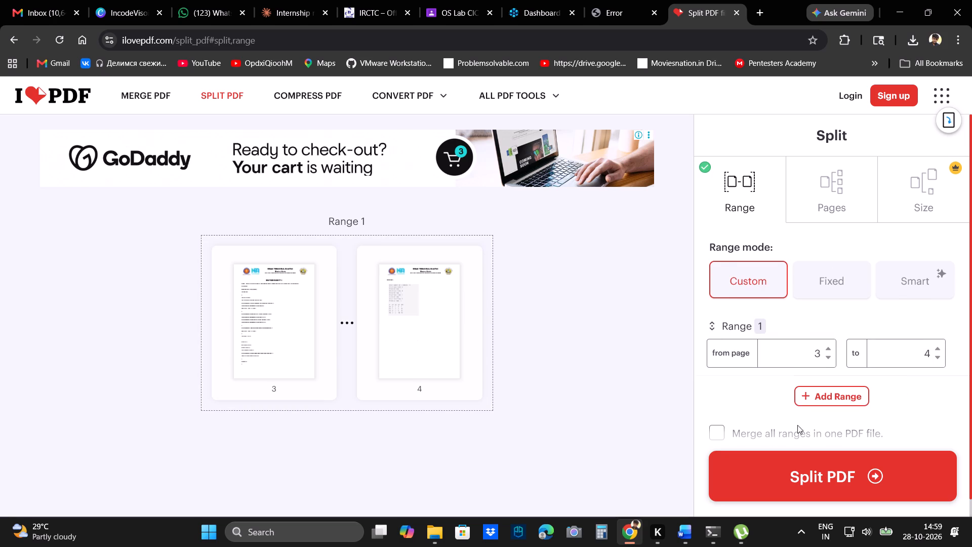
{"action": "left_click", "coordinate": [712, 416]}
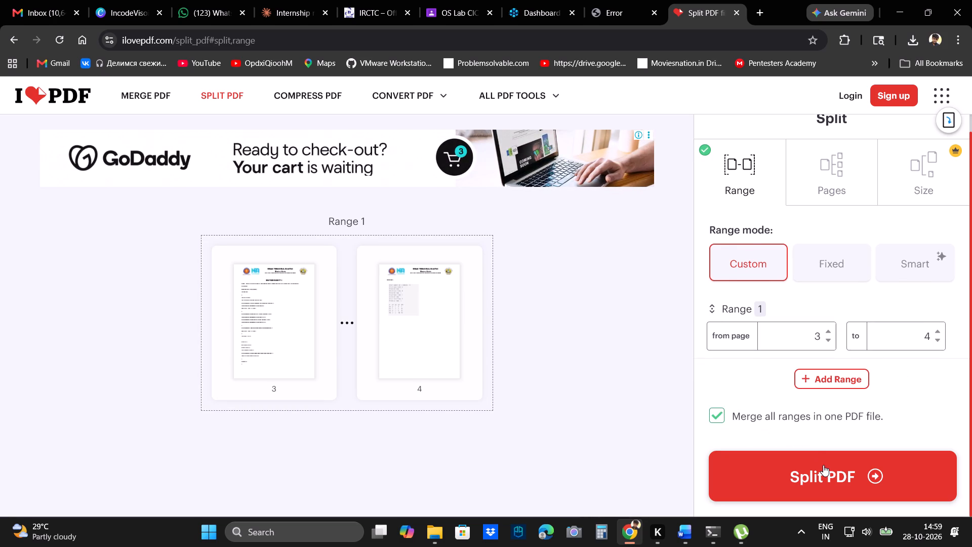
Split the PDF and save the result in Downloads as Shreyansh EXP1 OS.
{"action": "left_click", "coordinate": [823, 465]}
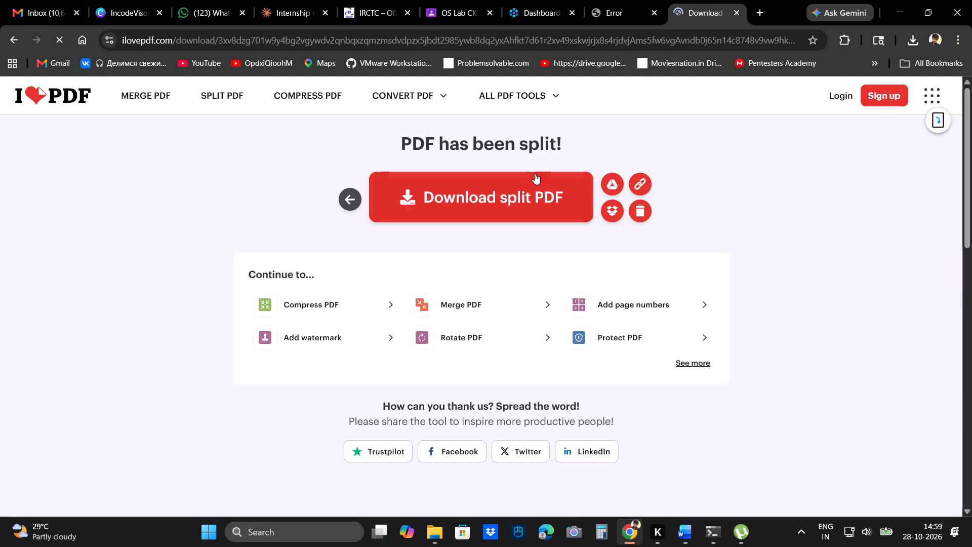
{"action": "left_click", "coordinate": [531, 171]}
{"action": "left_click", "coordinate": [519, 207]}
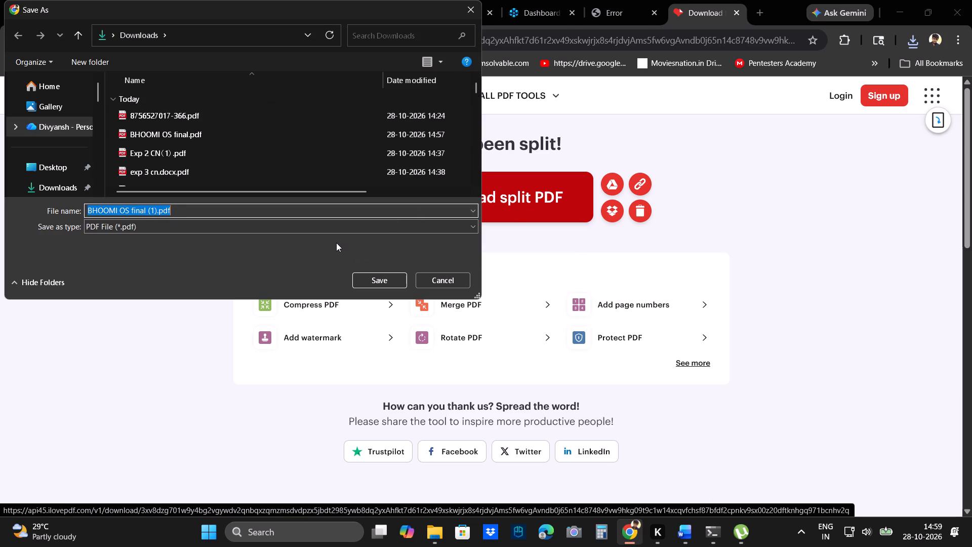
{"action": "type", "text": "Shreyansh"}
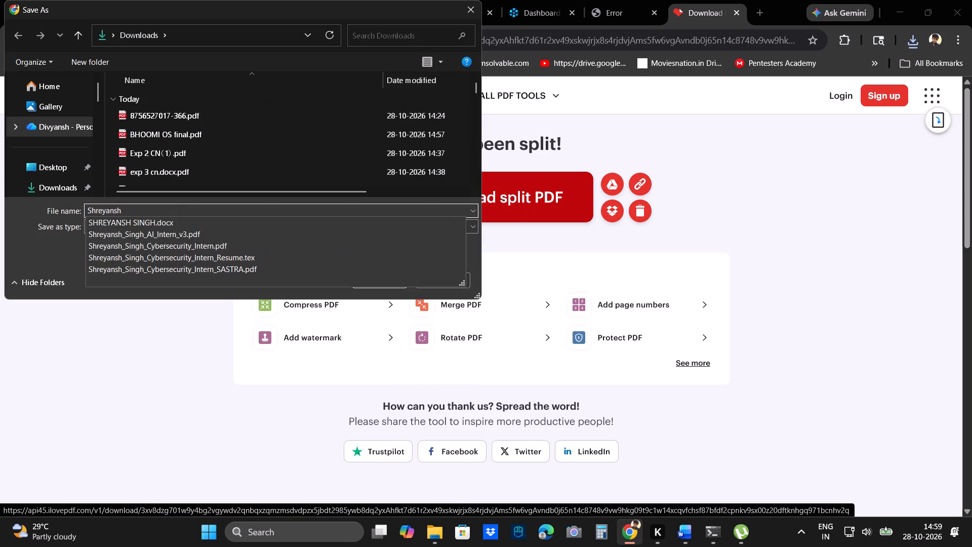
{"action": "key", "text": "space"}
{"action": "type", "text": "EXP1 OS"}
{"action": "key", "text": "Return"}
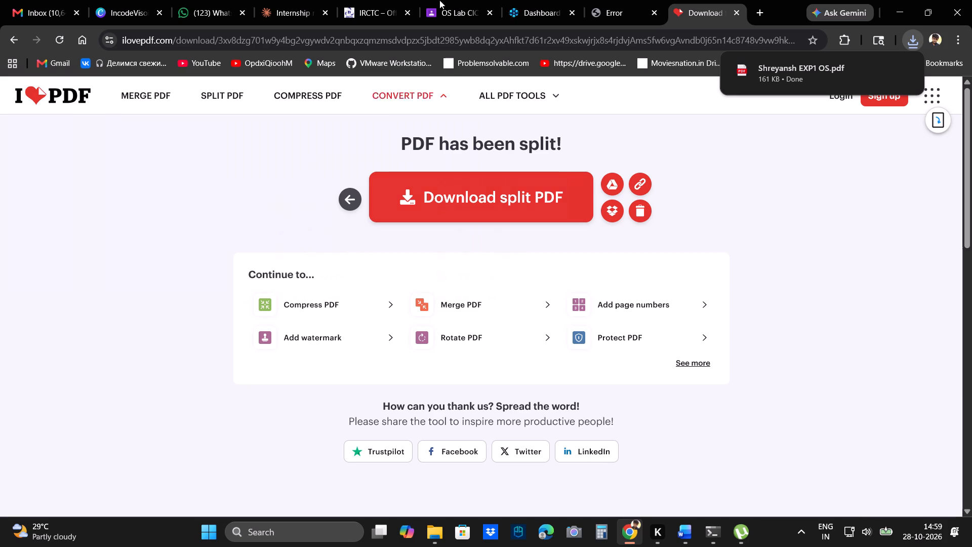
Switch to the OS Lab class in Google Classroom, open assignment Exp. No. 01 and attach the downloaded Shreyansh EXP1 OS.pdf as a file.
{"action": "left_click", "coordinate": [448, 0]}
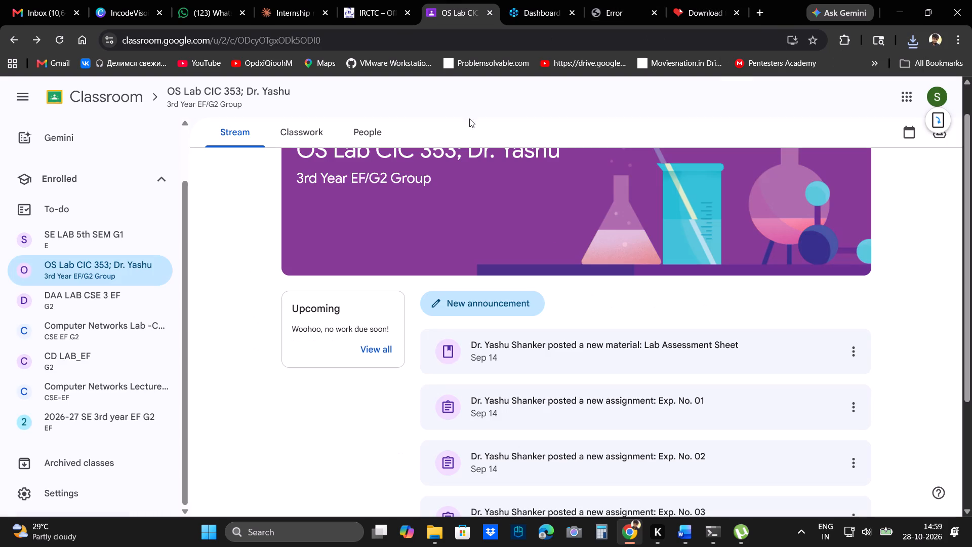
{"action": "scroll", "coordinate": [642, 402], "scroll_direction": "down", "scroll_amount": 6}
{"action": "left_click", "coordinate": [646, 262]}
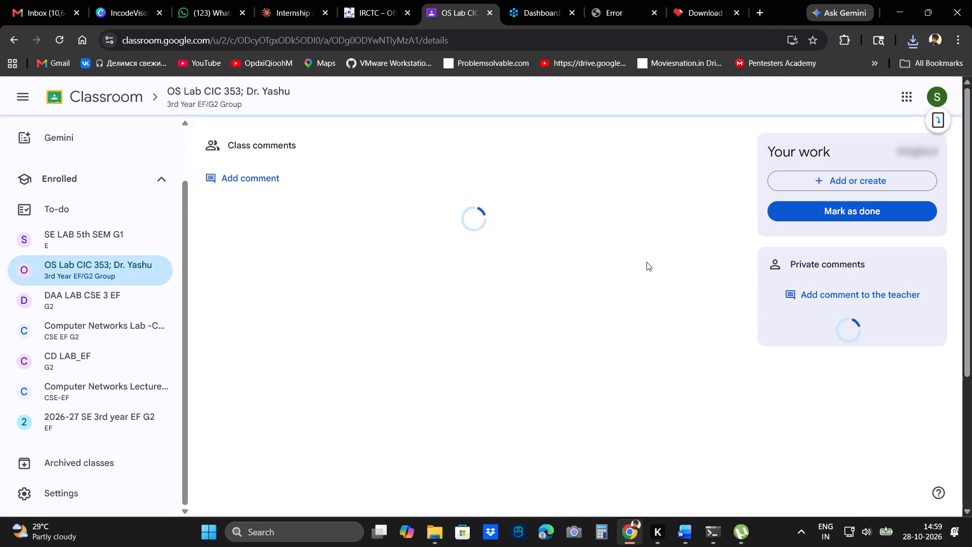
{"action": "left_click", "coordinate": [842, 182]}
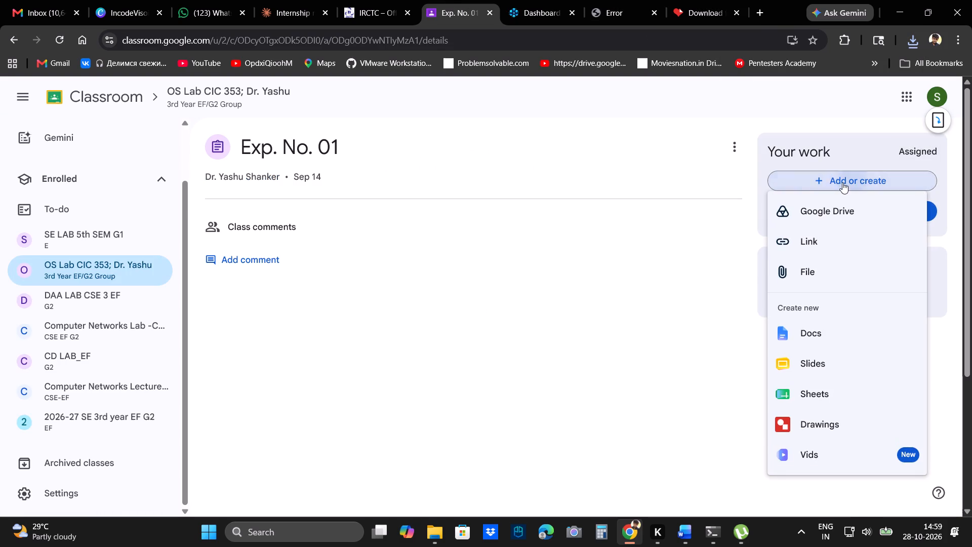
{"action": "left_click", "coordinate": [812, 275]}
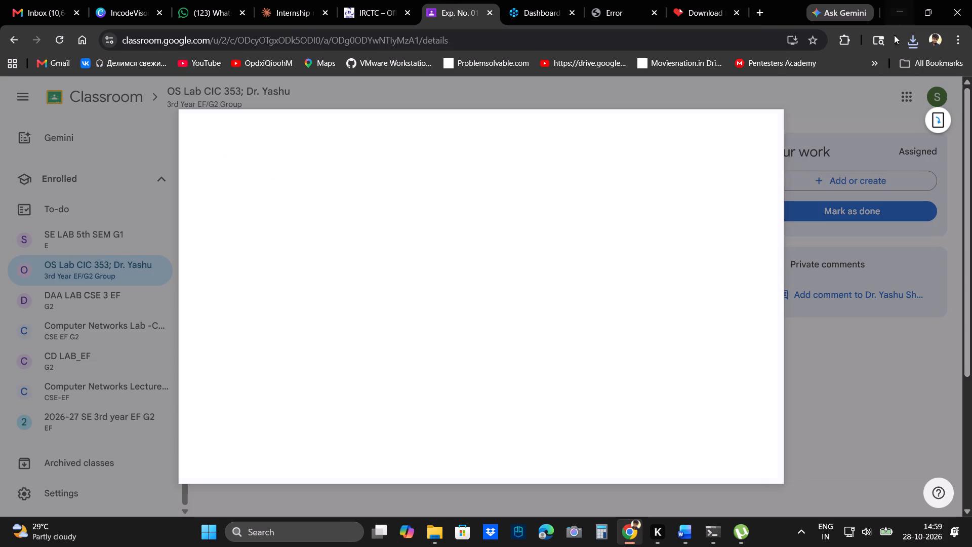
{"action": "left_click", "coordinate": [908, 43]}
{"action": "left_click_drag", "start_coordinate": [836, 85], "coordinate": [529, 355]}
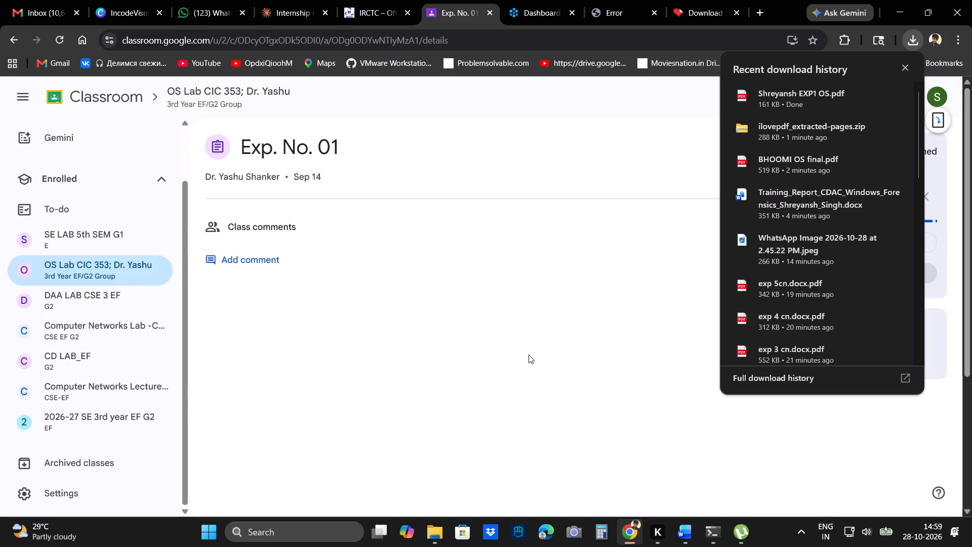
{"action": "left_click", "coordinate": [566, 236]}
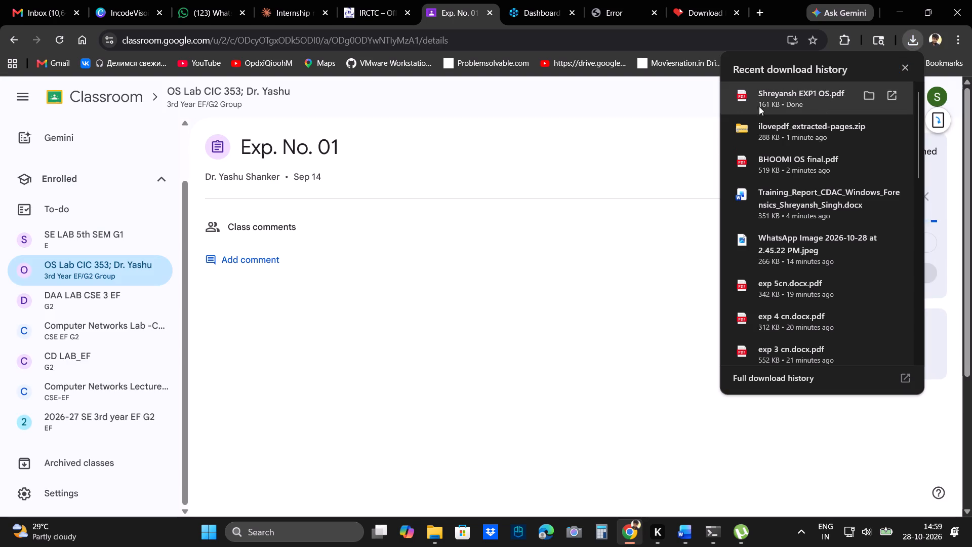
Open the downloaded Shreyansh EXP1 OS.pdf, look through its pages, and close it.
{"action": "left_click", "coordinate": [771, 104]}
{"action": "scroll", "coordinate": [588, 296], "scroll_direction": "down", "scroll_amount": 8}
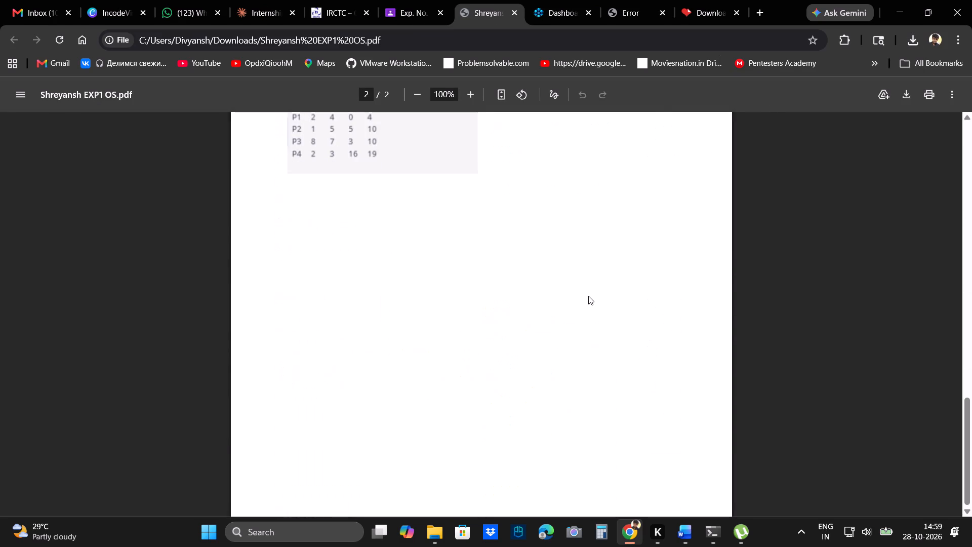
{"action": "scroll", "coordinate": [588, 296], "scroll_direction": "up", "scroll_amount": 6}
{"action": "scroll", "coordinate": [588, 296], "scroll_direction": "down", "scroll_amount": 1}
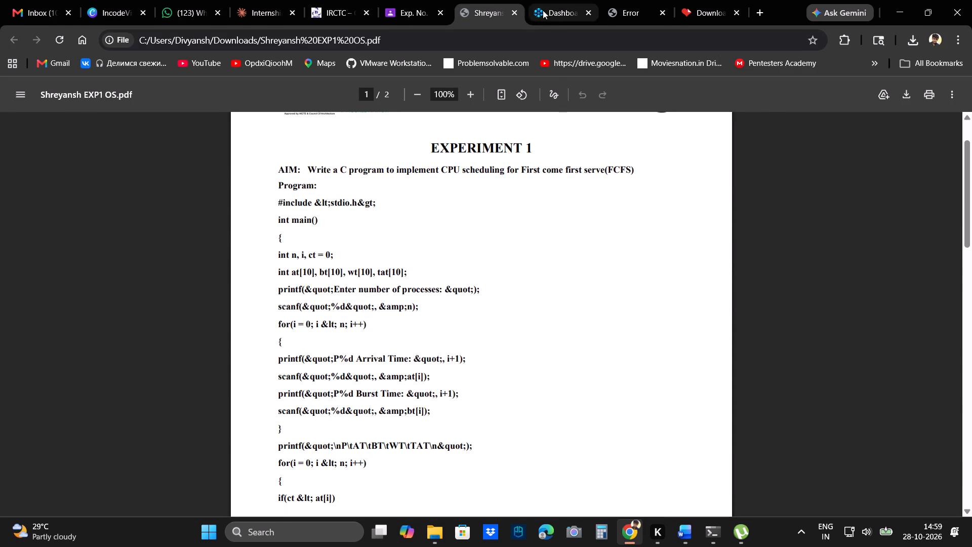
{"action": "left_click", "coordinate": [515, 8]}
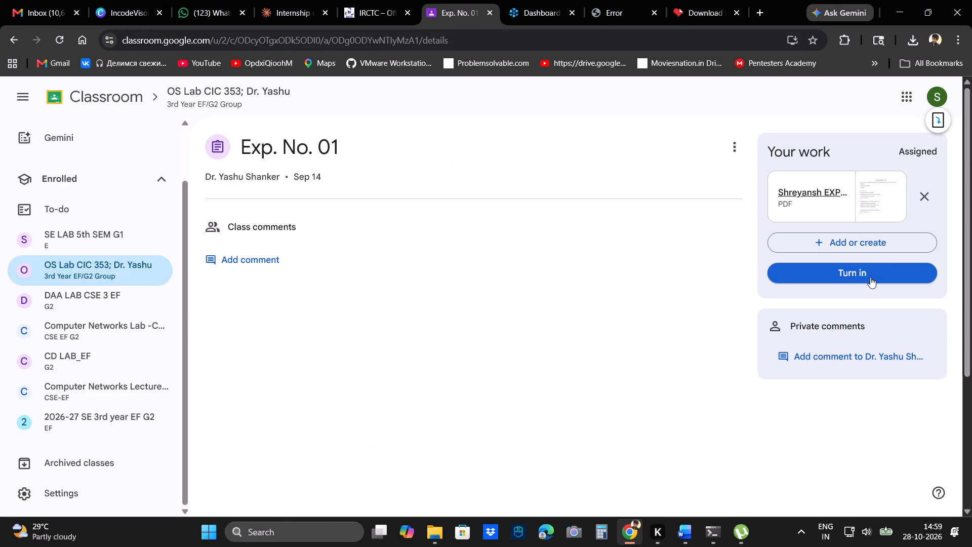
Turn in the Exp. No. 01 assignment and confirm the submission.
{"action": "left_click", "coordinate": [870, 277]}
{"action": "left_click", "coordinate": [568, 346]}
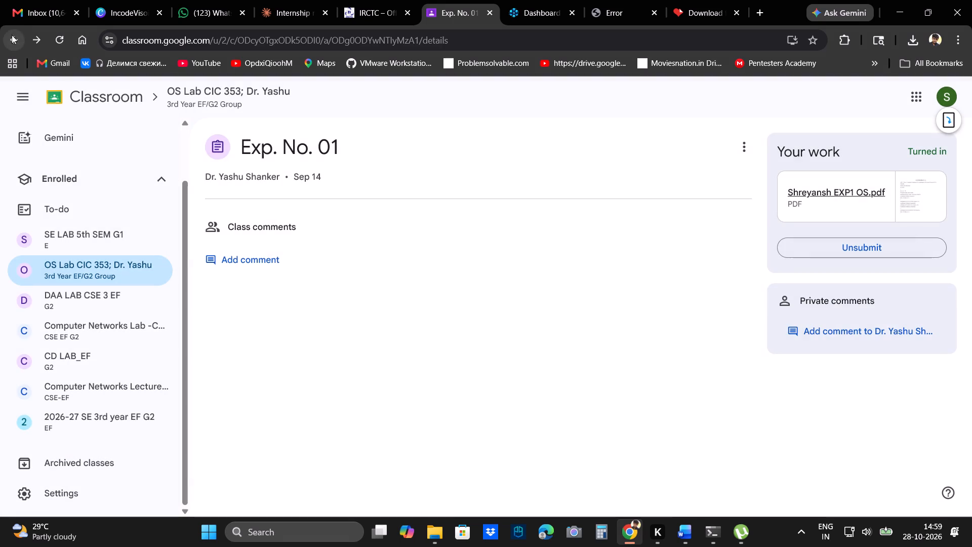
Return to the class stream and open the Exp. No. 02 assignment.
{"action": "left_click", "coordinate": [12, 38]}
{"action": "scroll", "coordinate": [564, 389], "scroll_direction": "down", "scroll_amount": 2}
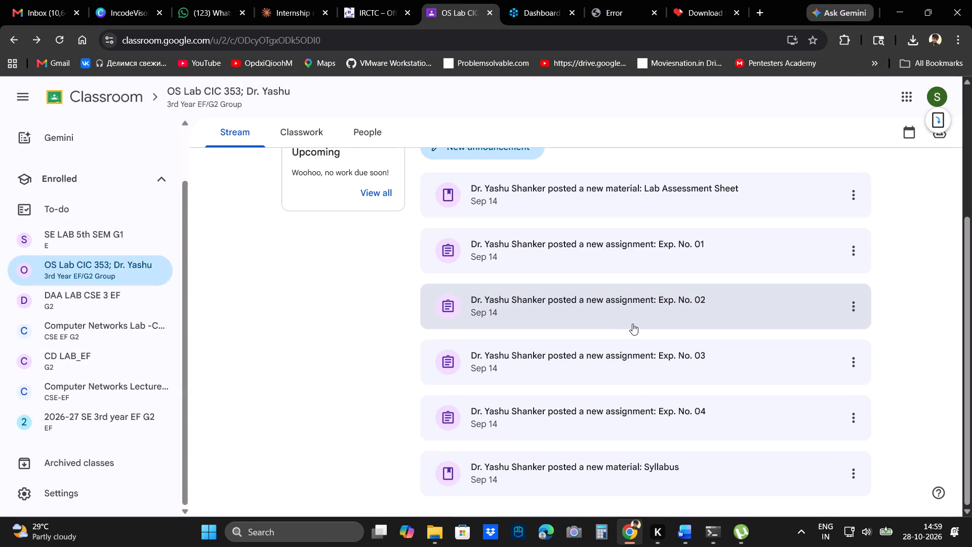
{"action": "left_click", "coordinate": [638, 316]}
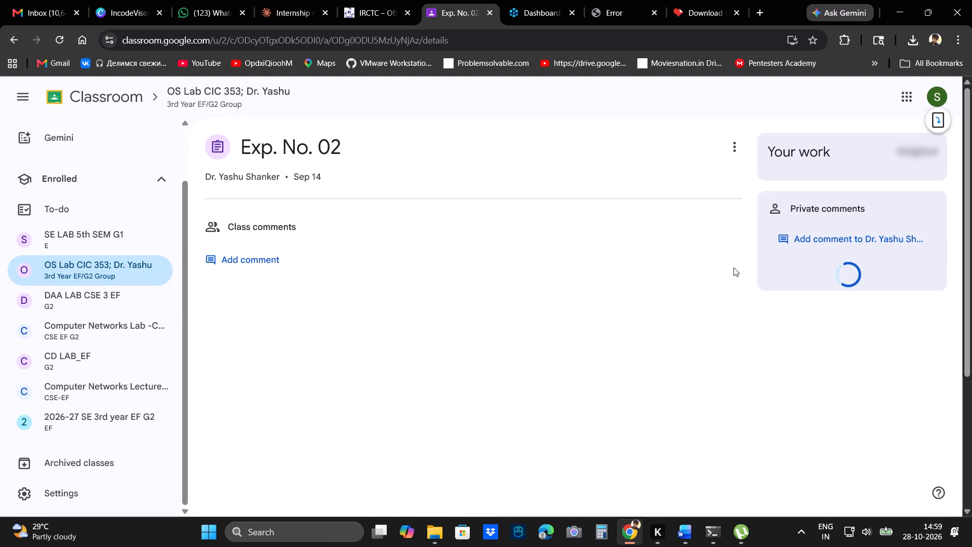
Go back to iLovePDF's Split PDF upload page and load BHOOMI OS final.pdf from the recent downloads again.
{"action": "left_click", "coordinate": [616, 0]}
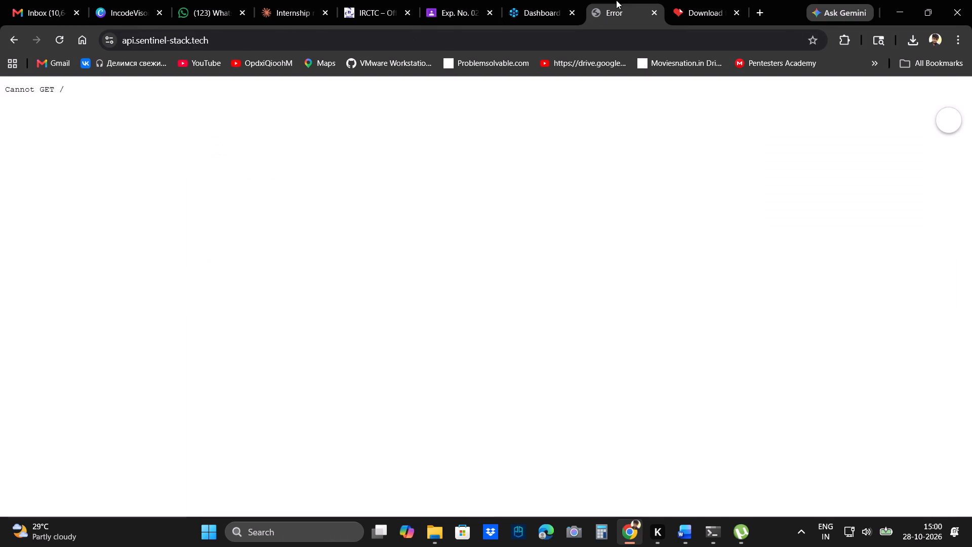
{"action": "left_click", "coordinate": [463, 0]}
{"action": "left_click", "coordinate": [670, 0]}
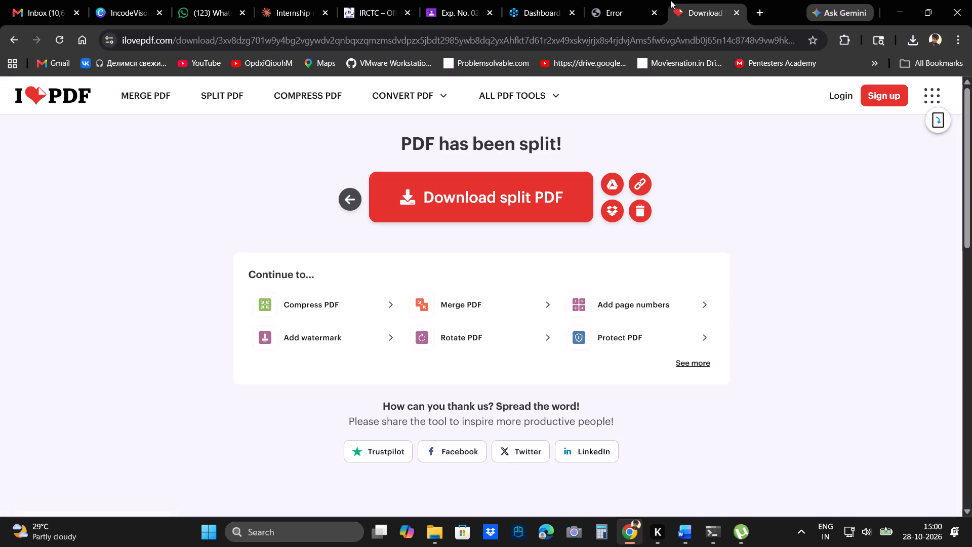
{"action": "left_click", "coordinate": [14, 44]}
{"action": "left_click", "coordinate": [905, 37]}
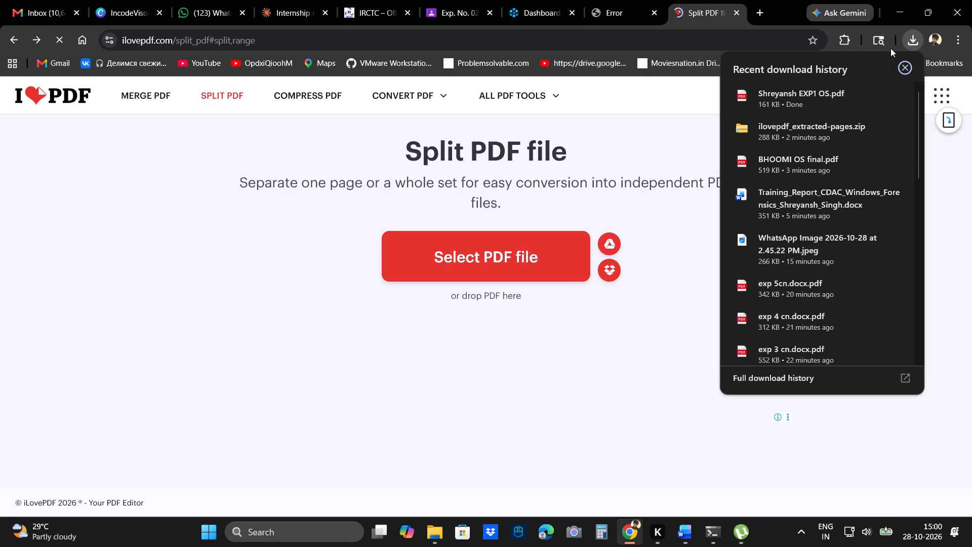
{"action": "left_click_drag", "start_coordinate": [798, 151], "coordinate": [480, 256]}
{"action": "left_click", "coordinate": [565, 266]}
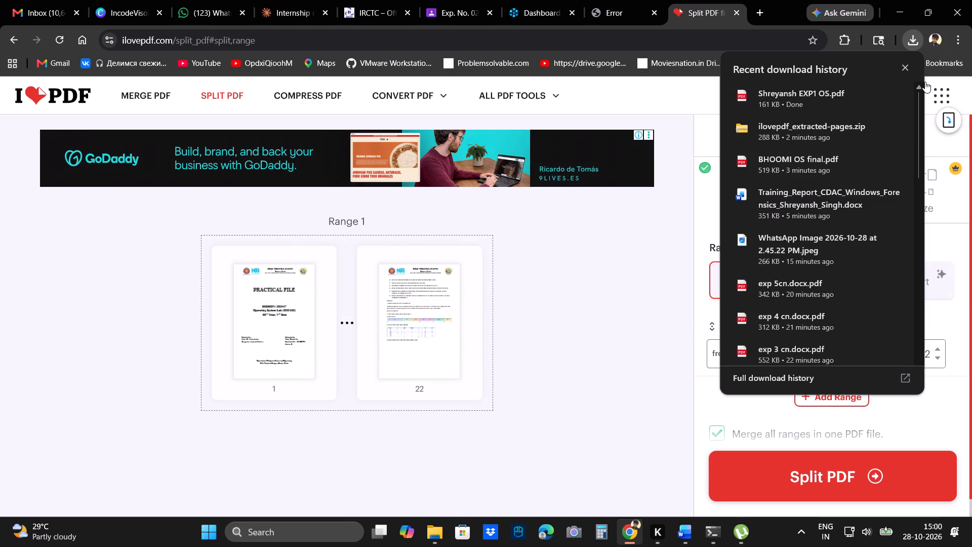
{"action": "left_click", "coordinate": [910, 71]}
Check the page thumbnails for experiment 2, set a custom range from page 5 to 7, and split the PDF.
{"action": "left_click", "coordinate": [829, 166]}
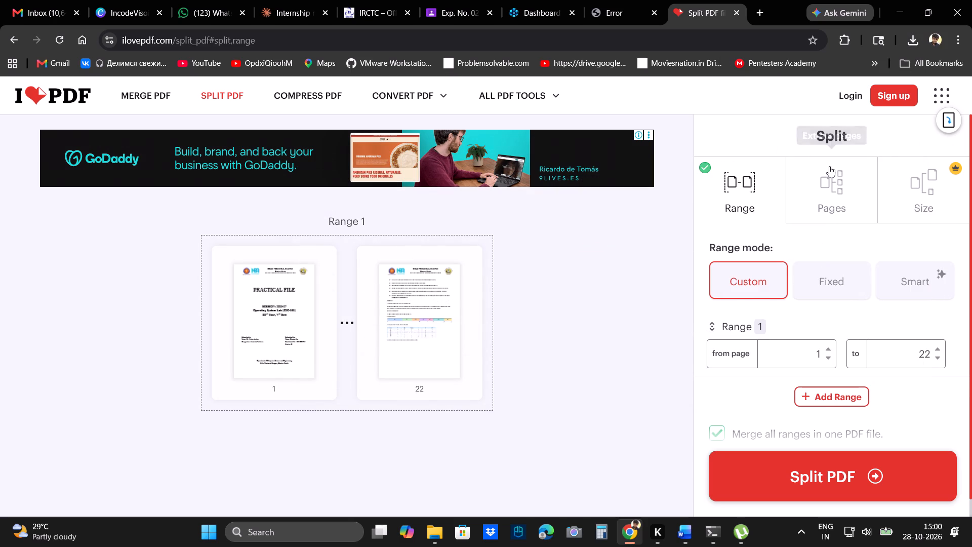
{"action": "scroll", "coordinate": [524, 349], "scroll_direction": "down", "scroll_amount": 3}
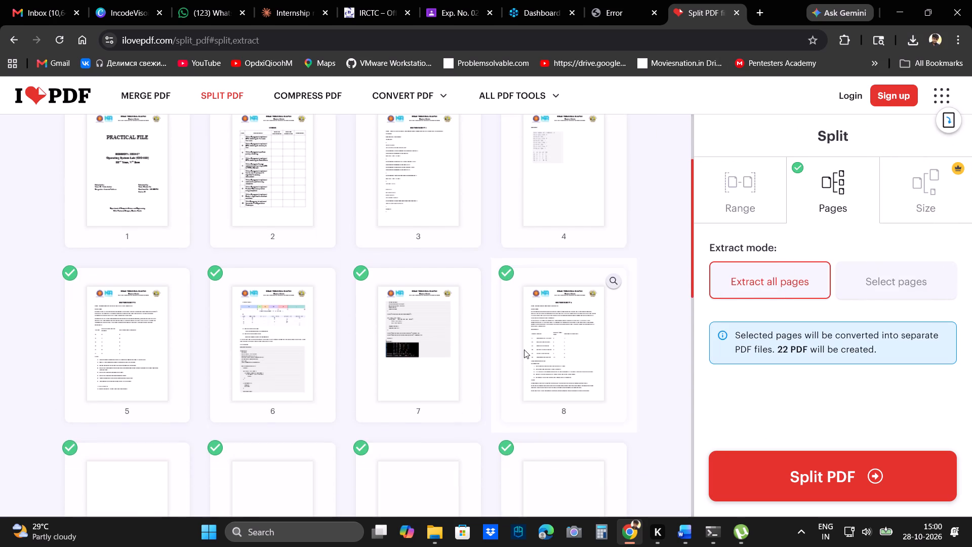
{"action": "scroll", "coordinate": [524, 349], "scroll_direction": "up", "scroll_amount": 1}
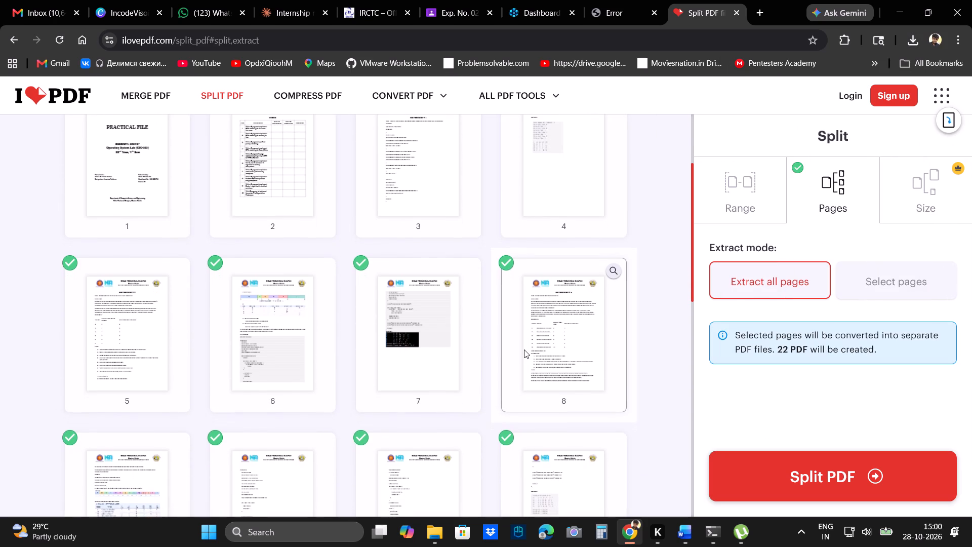
{"action": "scroll", "coordinate": [524, 349], "scroll_direction": "up", "scroll_amount": 2}
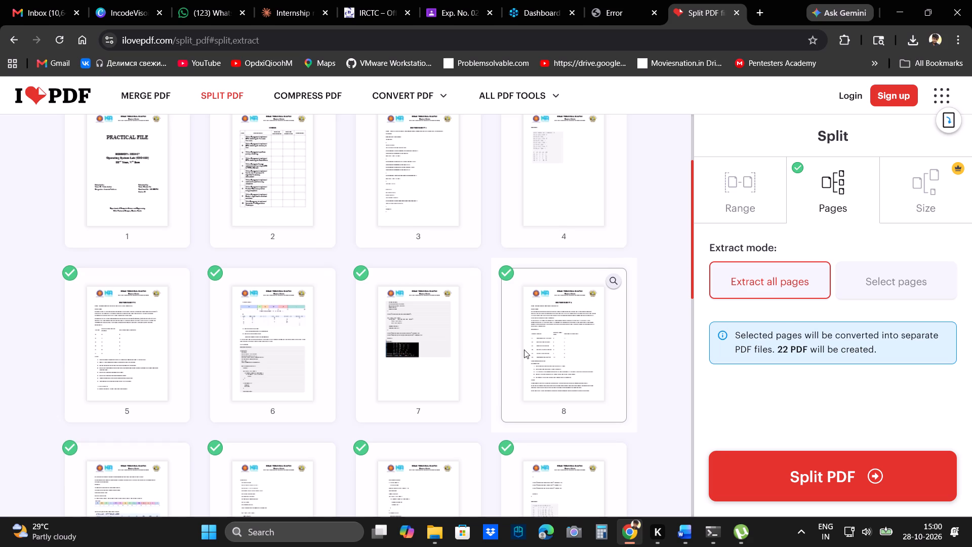
{"action": "scroll", "coordinate": [524, 349], "scroll_direction": "up", "scroll_amount": 1}
{"action": "left_click", "coordinate": [744, 197]}
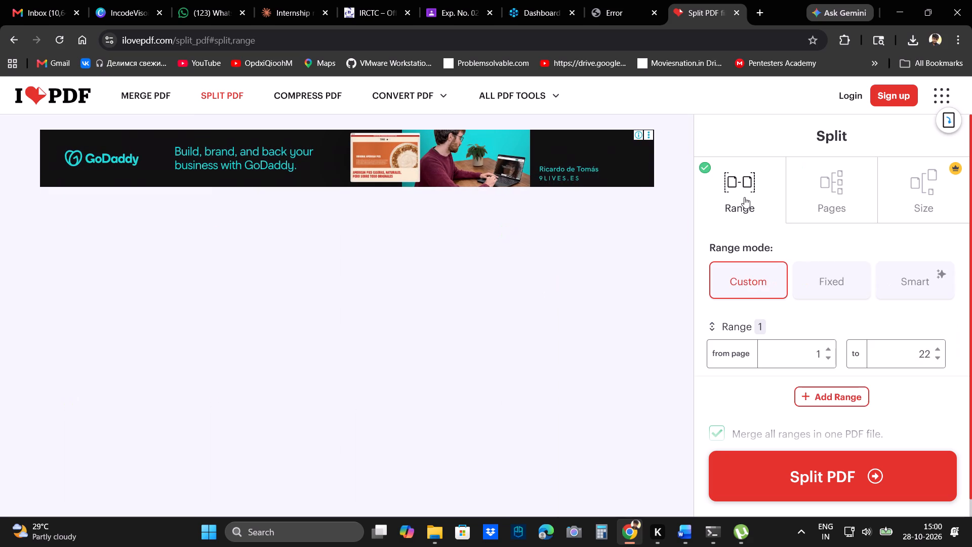
{"action": "left_click", "coordinate": [802, 355]}
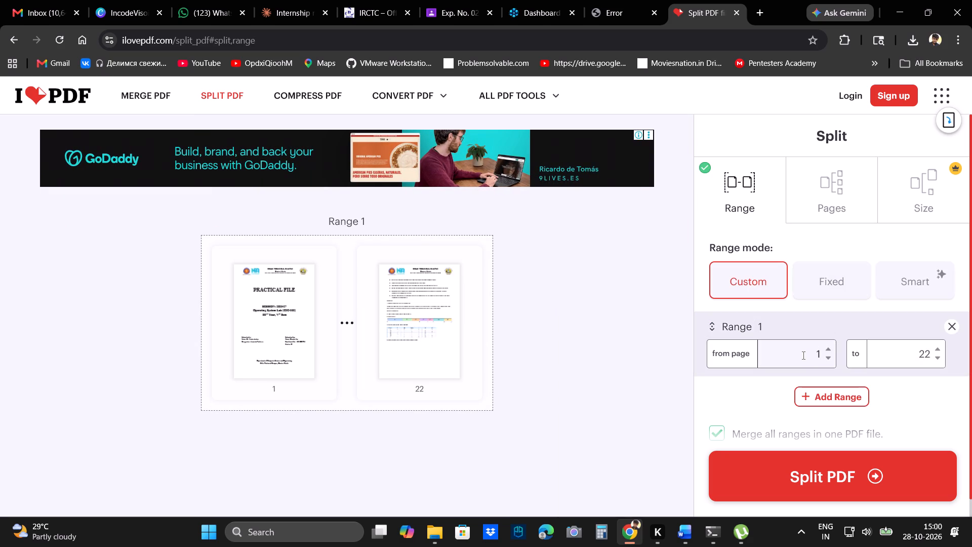
{"action": "key", "text": "ctrl+a"}
{"action": "key", "text": "5"}
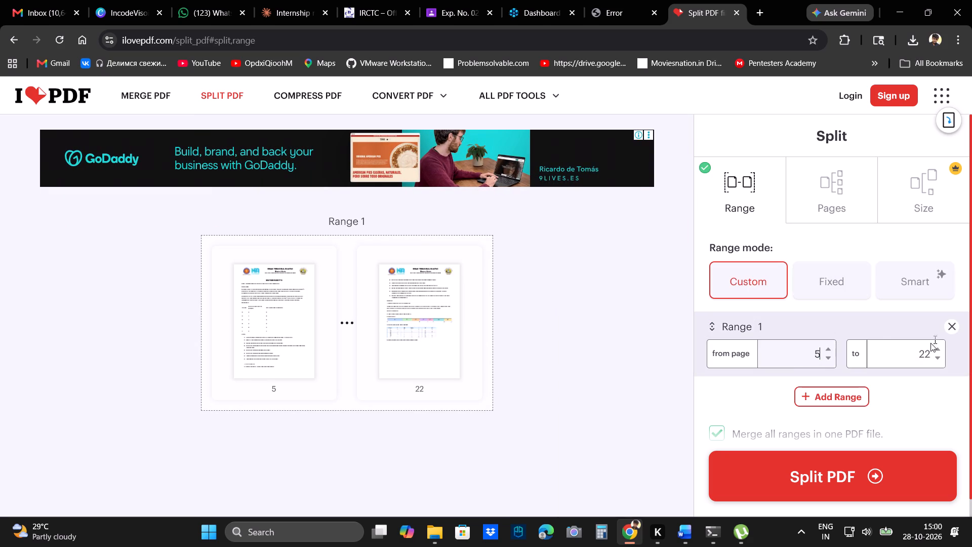
{"action": "double_click", "coordinate": [916, 349]}
{"action": "key", "text": "7"}
{"action": "scroll", "coordinate": [909, 401], "scroll_direction": "down", "scroll_amount": 1}
{"action": "left_click", "coordinate": [872, 469]}
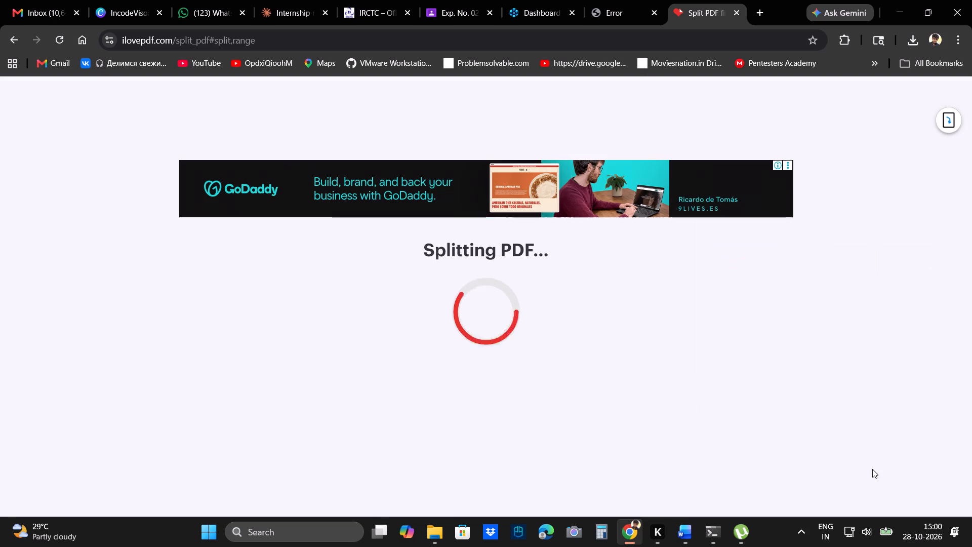
Download the split PDF to the Downloads folder as Shreyansh EXP2 OS.
{"action": "left_click", "coordinate": [502, 178]}
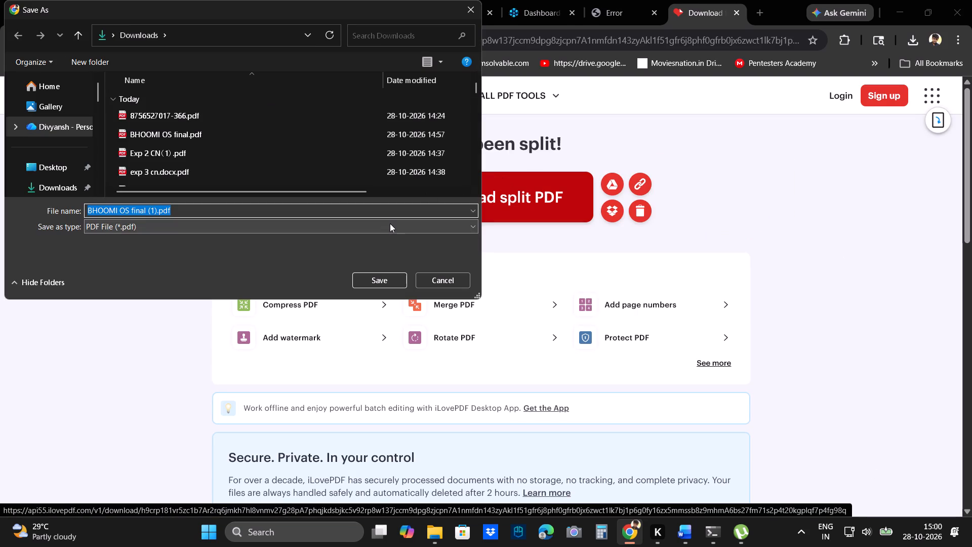
{"action": "type", "text": "Shreyansh EXP"}
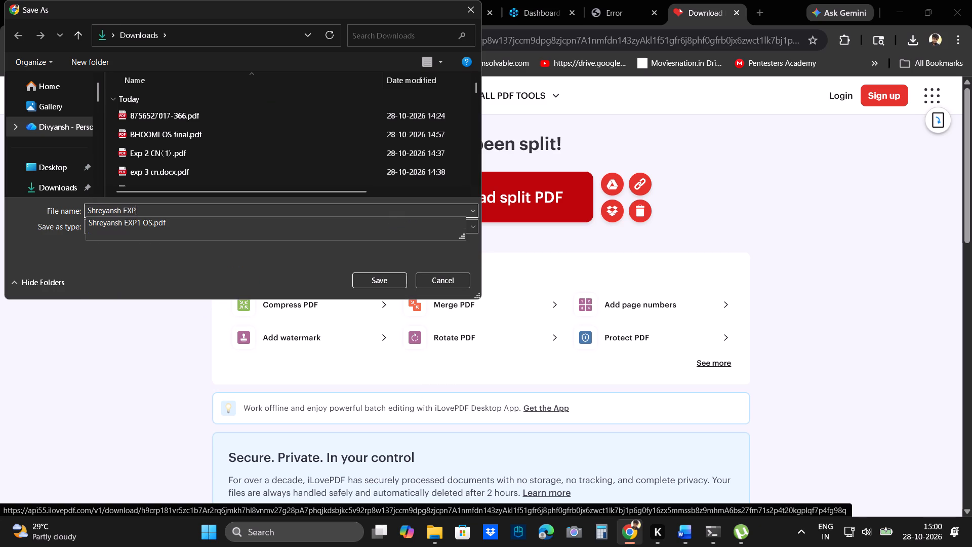
{"action": "key", "text": "2"}
{"action": "key", "text": "space"}
{"action": "type", "text": "OS"}
{"action": "key", "text": "Return"}
Switch to Google Classroom and attach Shreyansh EXP2 OS.pdf from the recent downloads to the Exp. No. 02 assignment.
{"action": "left_click", "coordinate": [620, 1]}
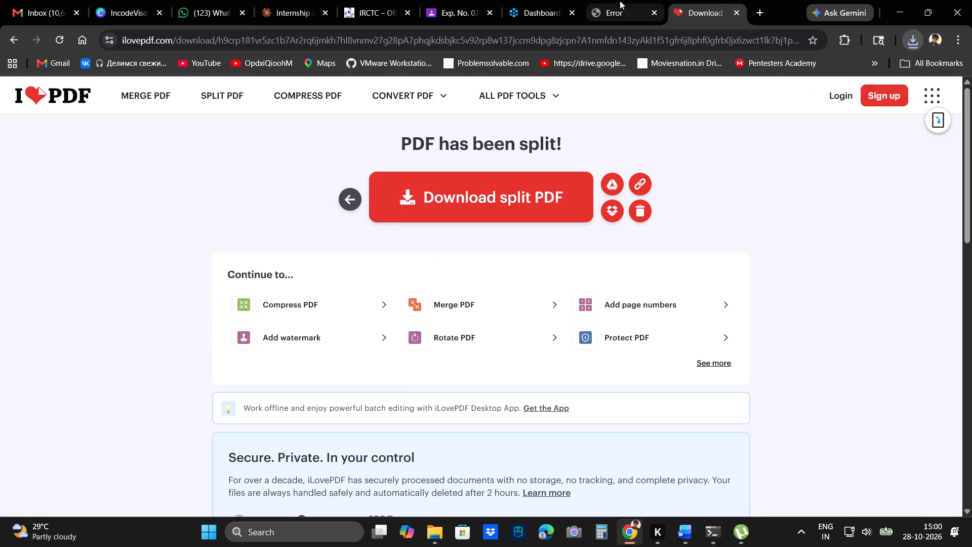
{"action": "left_click", "coordinate": [442, 0]}
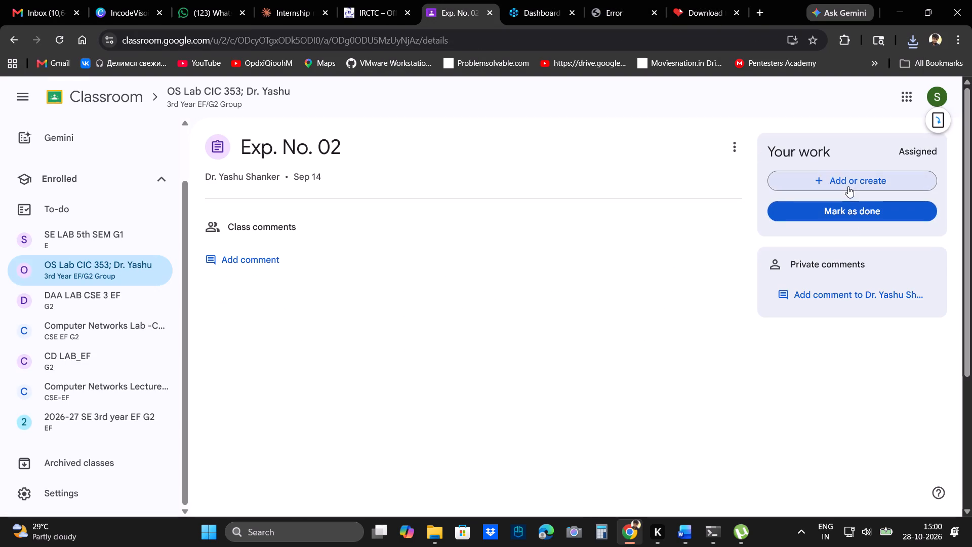
{"action": "left_click", "coordinate": [847, 186]}
{"action": "left_click", "coordinate": [822, 273]}
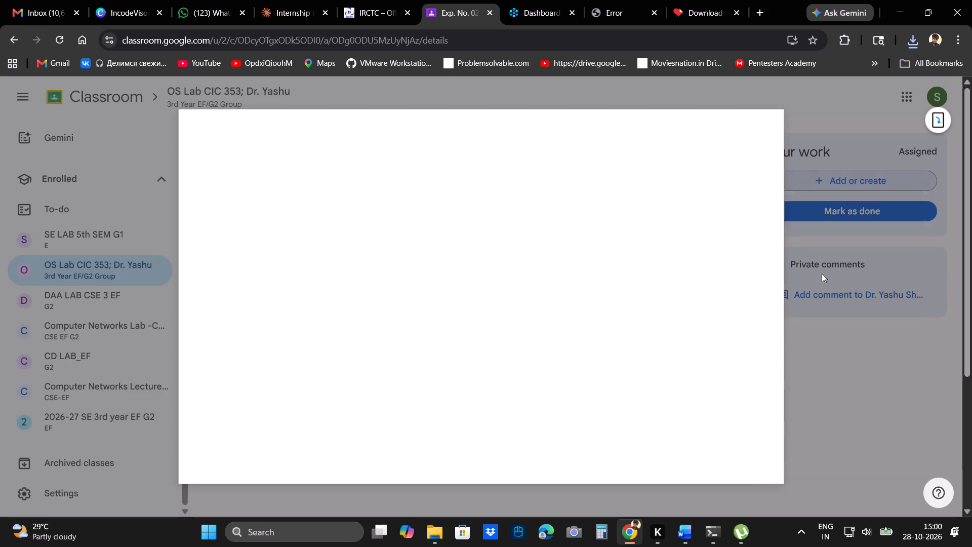
{"action": "left_click", "coordinate": [907, 45]}
{"action": "left_click_drag", "start_coordinate": [831, 94], "coordinate": [540, 353]}
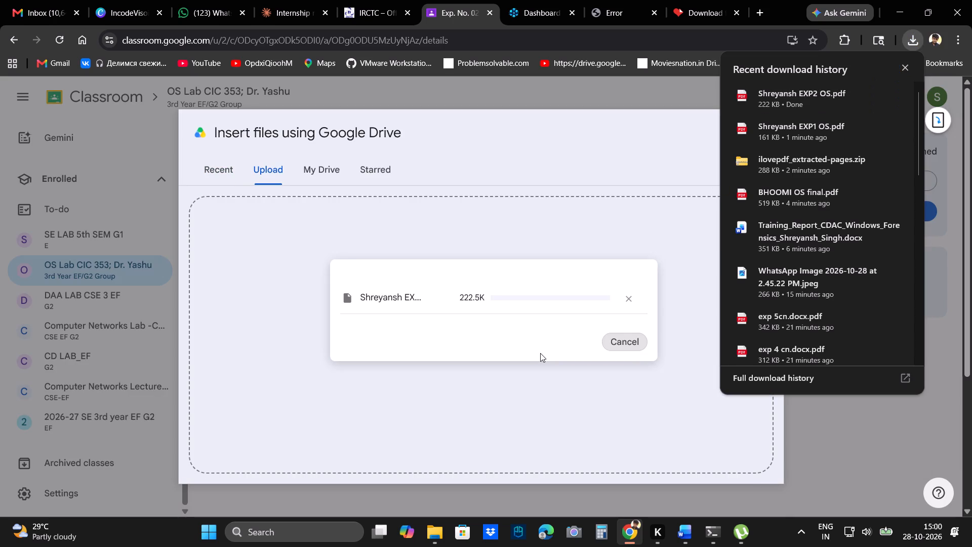
{"action": "left_click", "coordinate": [540, 353]}
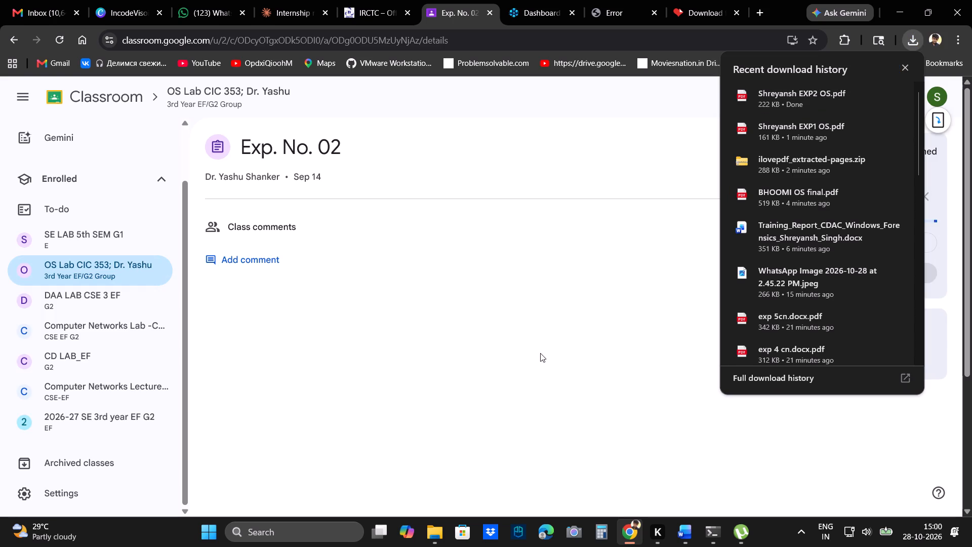
{"action": "left_click", "coordinate": [906, 66]}
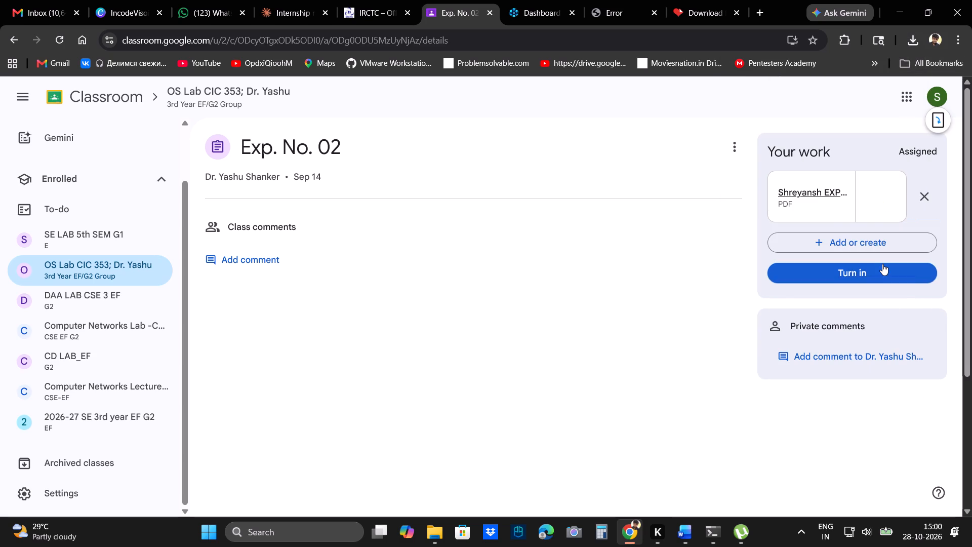
Turn in the Exp. No. 02 assignment and confirm the submission.
{"action": "left_click", "coordinate": [867, 271]}
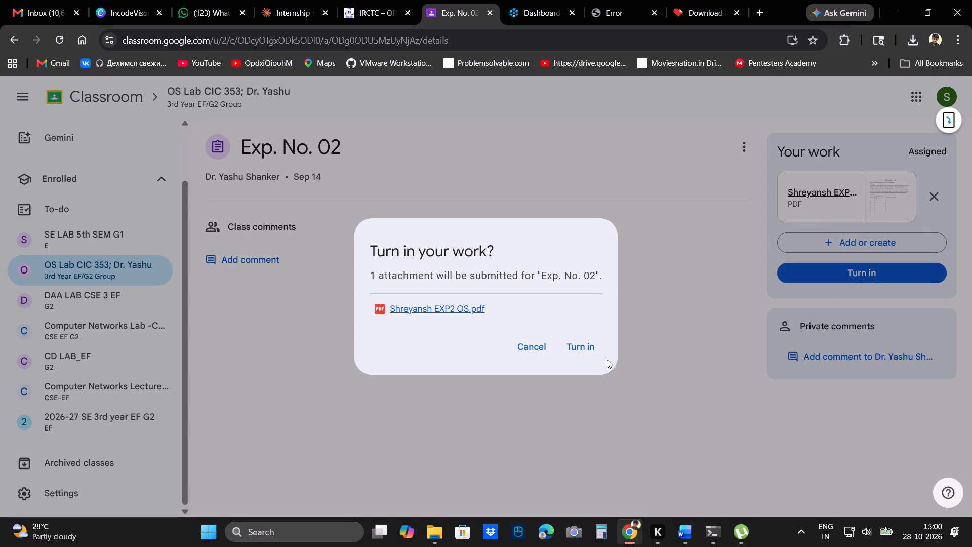
{"action": "left_click", "coordinate": [587, 345]}
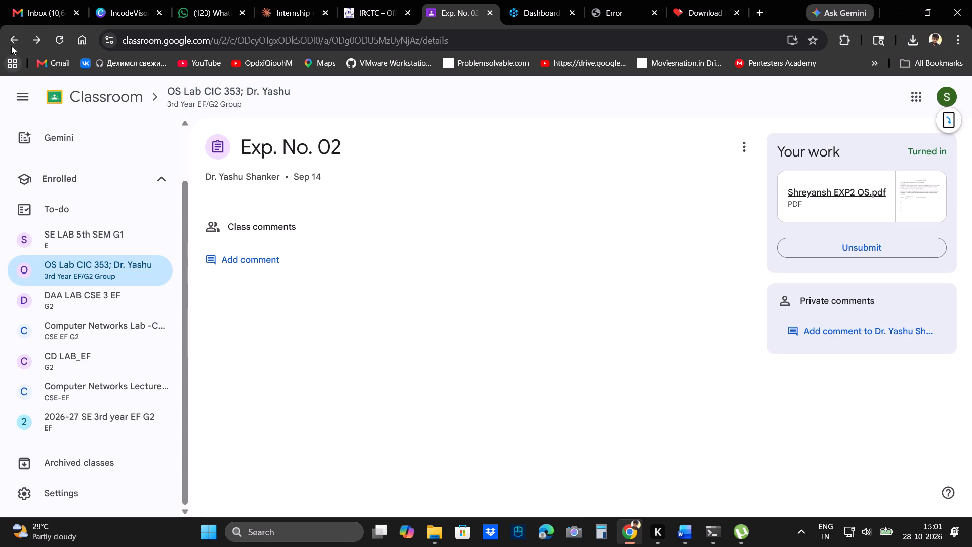
Return to the class stream and open the Exp. No. 03 assignment.
{"action": "left_click", "coordinate": [10, 33]}
{"action": "left_click", "coordinate": [596, 368]}
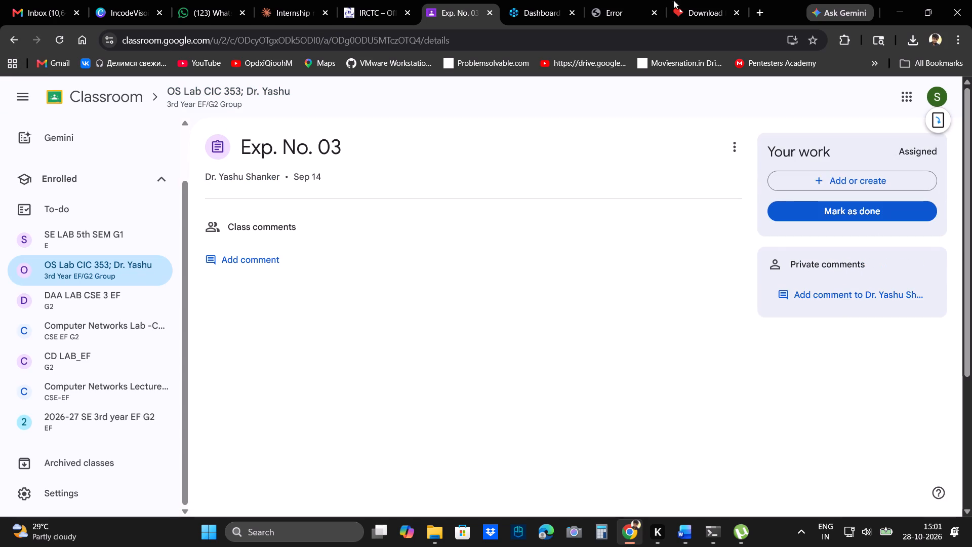
{"action": "left_click", "coordinate": [523, 0]}
{"action": "left_click", "coordinate": [473, 0]}
Go back to iLovePDF's Split PDF upload page and load BHOOMI OS final.pdf from the recent downloads again.
{"action": "left_click", "coordinate": [736, 0]}
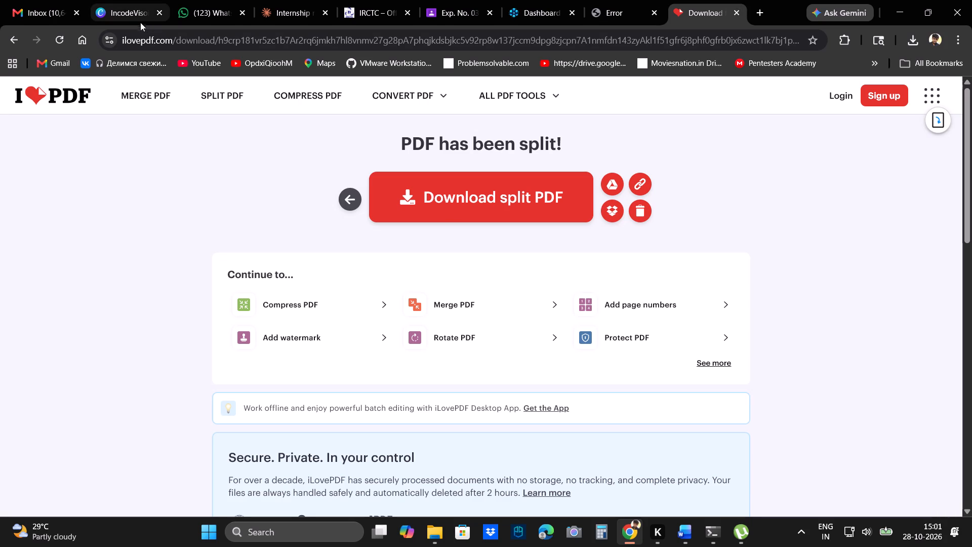
{"action": "left_click", "coordinate": [4, 40]}
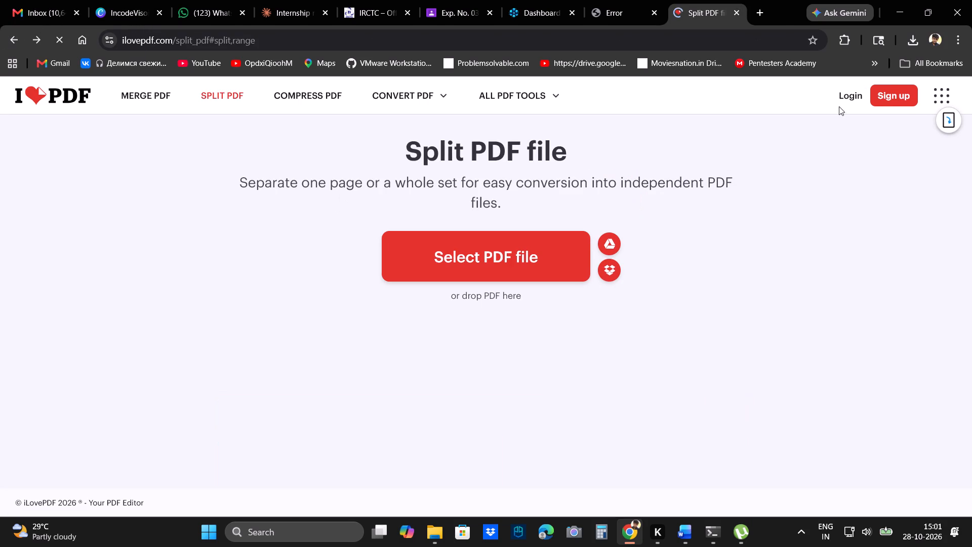
{"action": "left_click", "coordinate": [910, 41]}
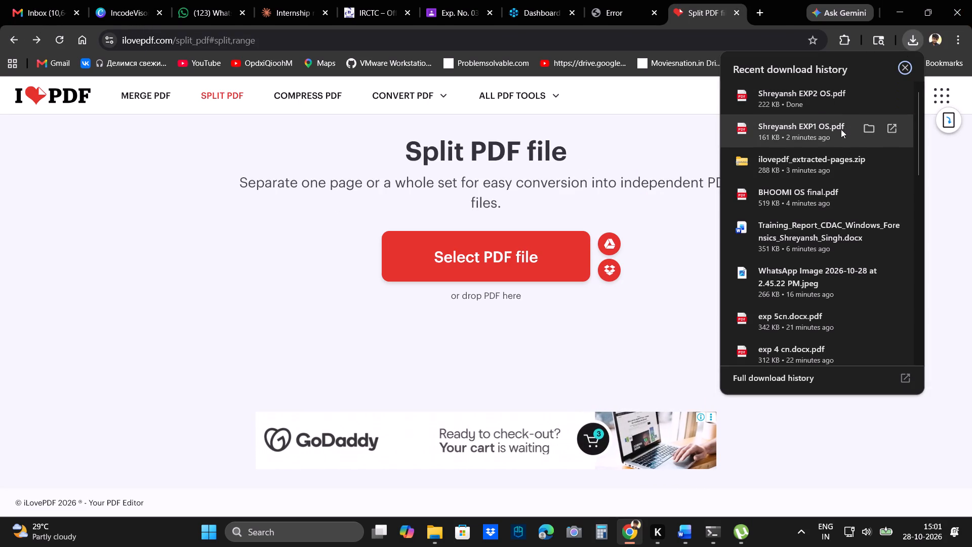
{"action": "left_click_drag", "start_coordinate": [796, 196], "coordinate": [496, 290]}
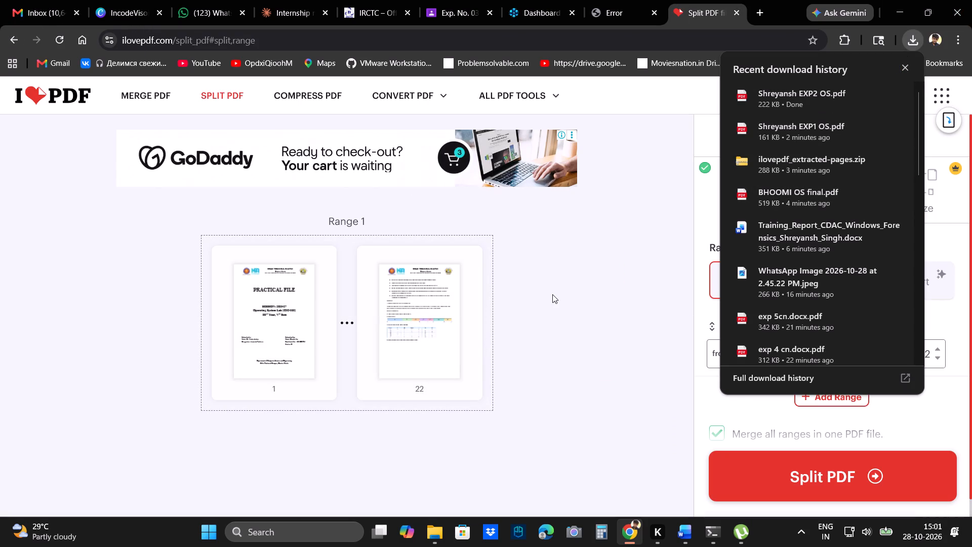
{"action": "left_click", "coordinate": [552, 294]}
{"action": "left_click_drag", "start_coordinate": [552, 294], "coordinate": [925, 86]}
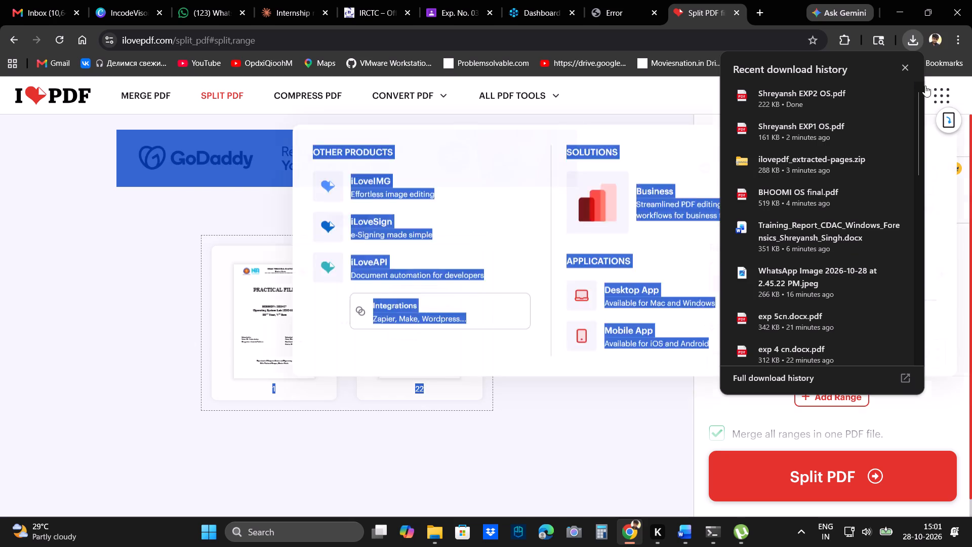
{"action": "left_click_drag", "start_coordinate": [925, 86], "coordinate": [913, 72]}
{"action": "double_click", "coordinate": [913, 72]}
{"action": "left_click", "coordinate": [909, 69]}
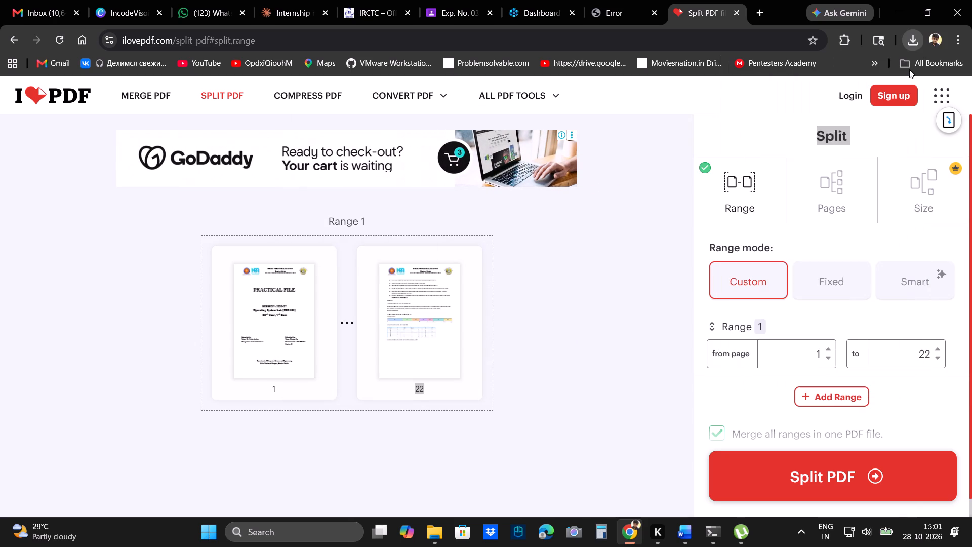
Look through the page thumbnails of the practical file to find where Experiment 3 starts and ends.
{"action": "left_click", "coordinate": [823, 191]}
{"action": "scroll", "coordinate": [585, 328], "scroll_direction": "down", "scroll_amount": 2}
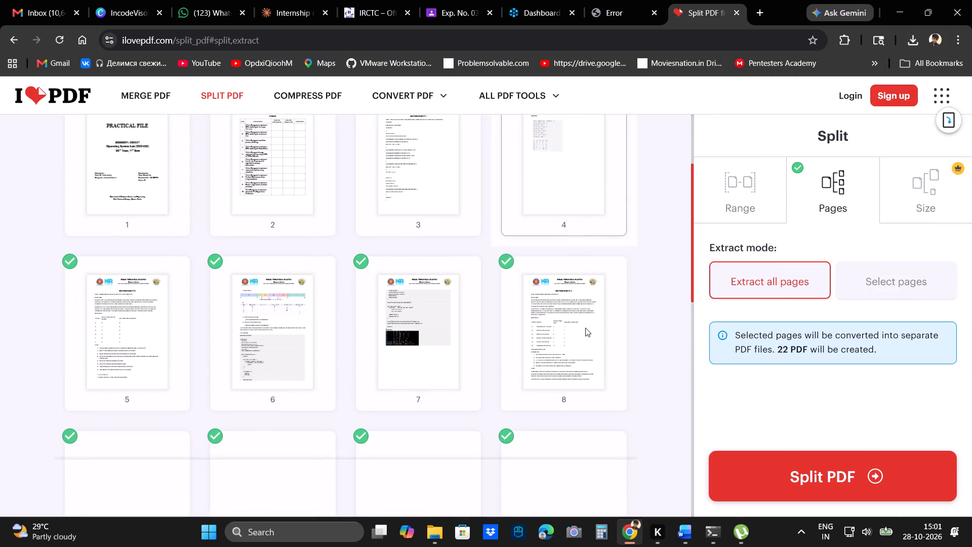
{"action": "scroll", "coordinate": [620, 318], "scroll_direction": "down", "scroll_amount": 1}
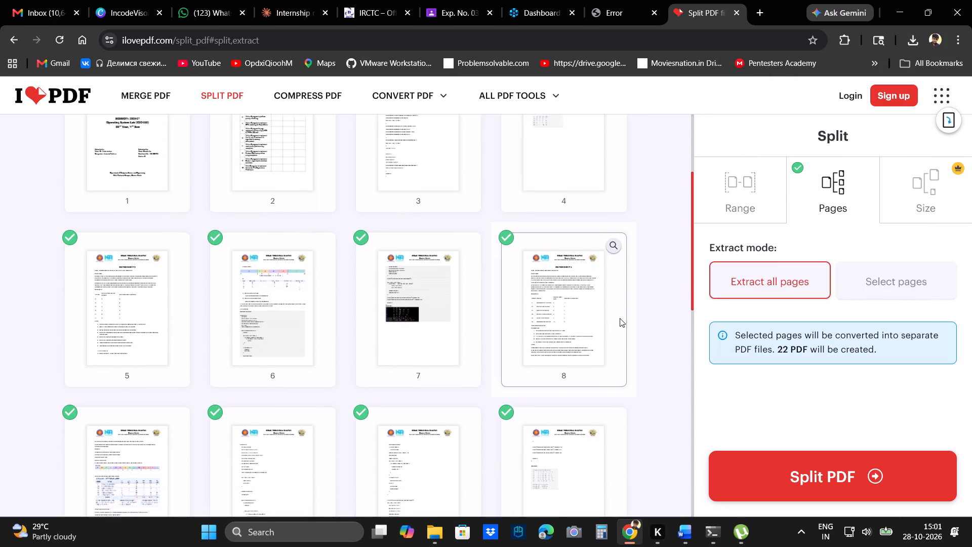
{"action": "scroll", "coordinate": [620, 318], "scroll_direction": "down", "scroll_amount": 2}
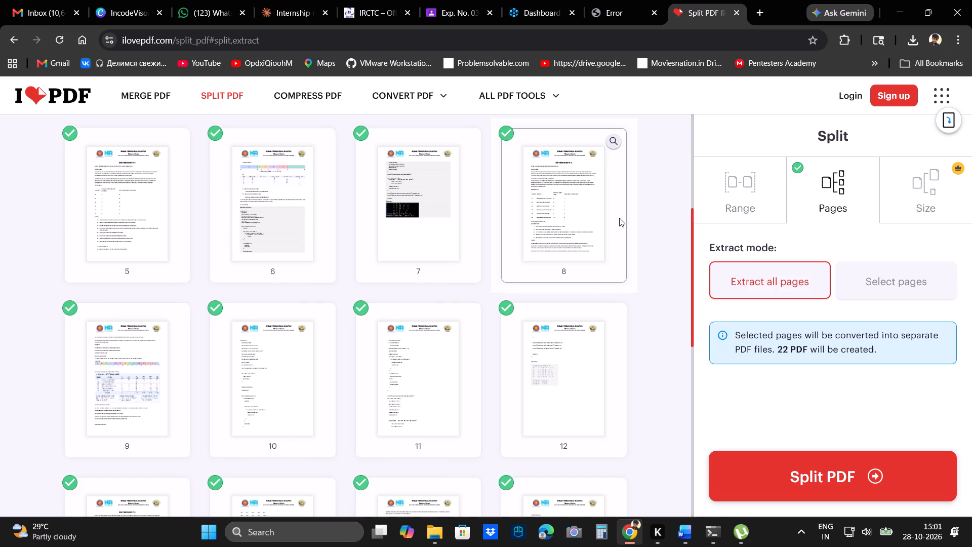
{"action": "scroll", "coordinate": [604, 236], "scroll_direction": "down", "scroll_amount": 1}
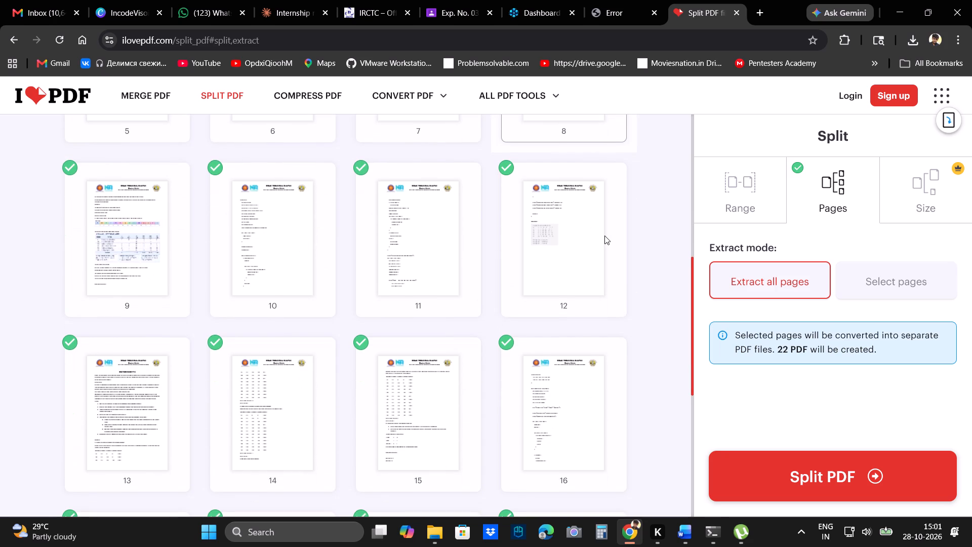
{"action": "scroll", "coordinate": [604, 236], "scroll_direction": "down", "scroll_amount": 1}
{"action": "left_click", "coordinate": [111, 442]}
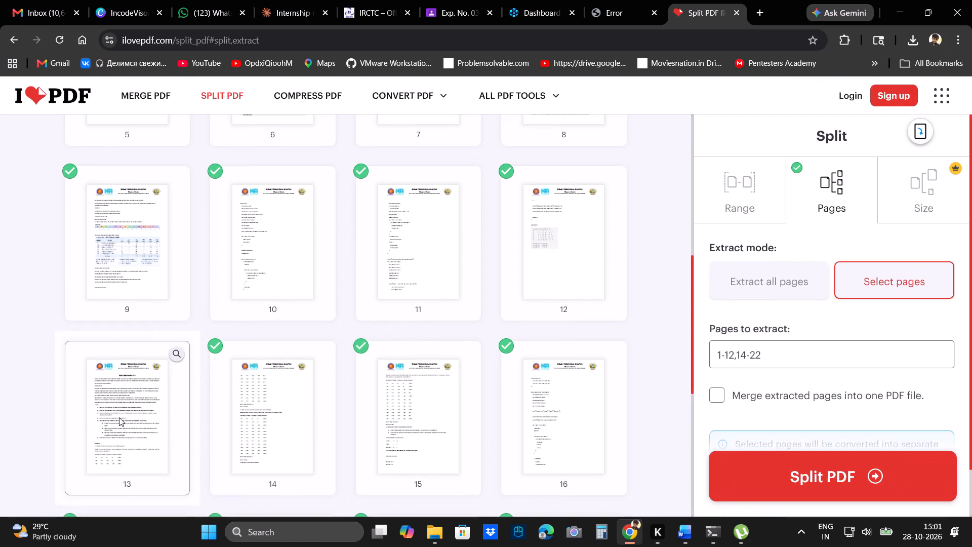
{"action": "scroll", "coordinate": [292, 378], "scroll_direction": "down", "scroll_amount": 4}
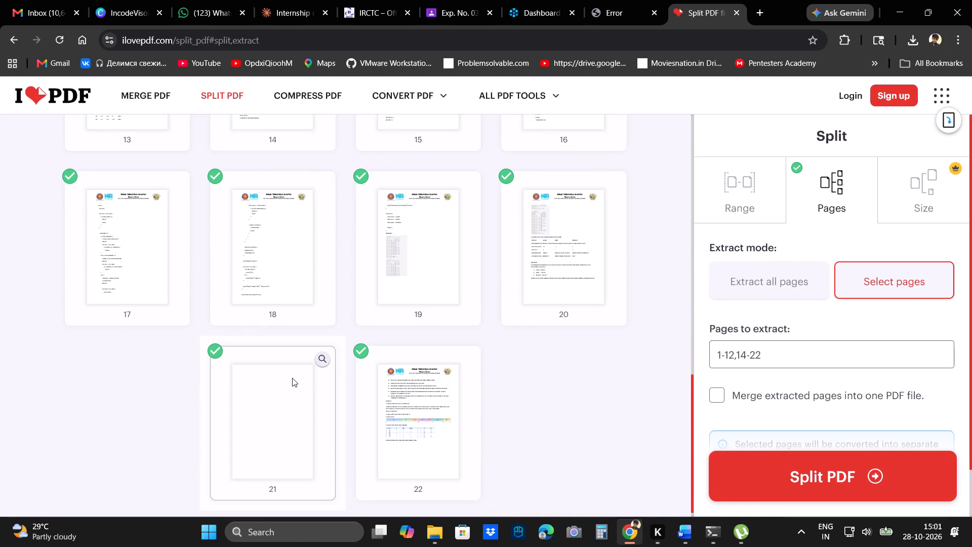
{"action": "scroll", "coordinate": [292, 378], "scroll_direction": "up", "scroll_amount": 9}
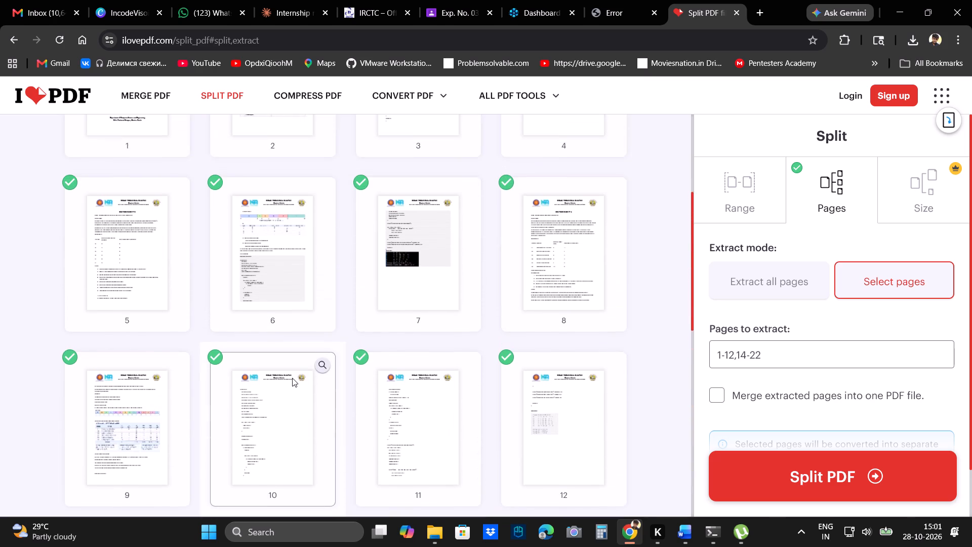
{"action": "scroll", "coordinate": [292, 378], "scroll_direction": "up", "scroll_amount": 1}
{"action": "scroll", "coordinate": [578, 372], "scroll_direction": "down", "scroll_amount": 3}
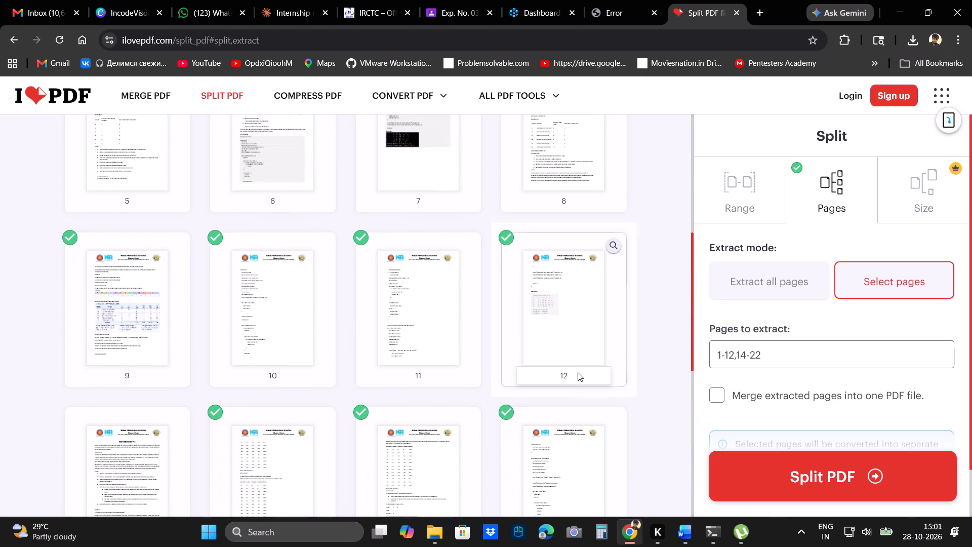
{"action": "scroll", "coordinate": [578, 372], "scroll_direction": "up", "scroll_amount": 1}
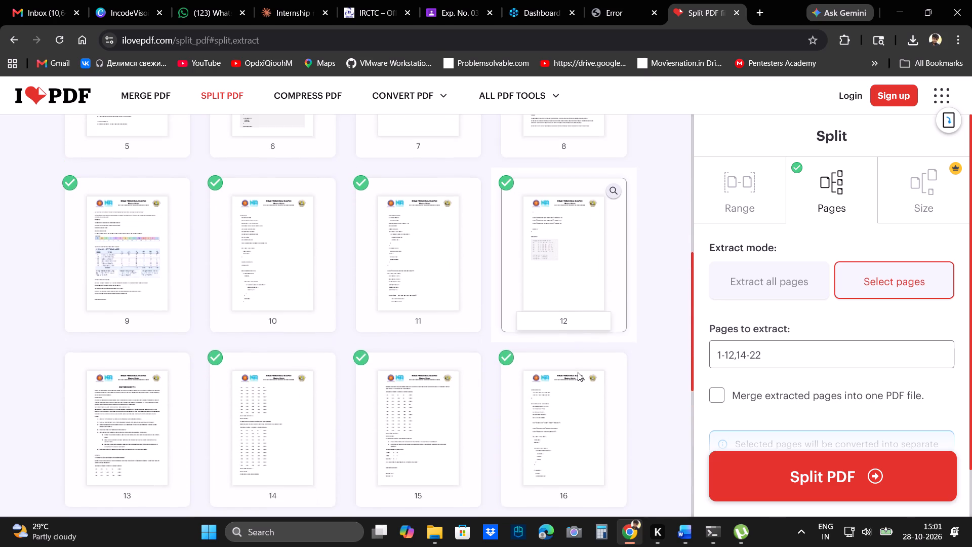
{"action": "scroll", "coordinate": [578, 372], "scroll_direction": "up", "scroll_amount": 1}
Split the PDF by a custom range from page 8 to page 12.
{"action": "left_click", "coordinate": [751, 159]}
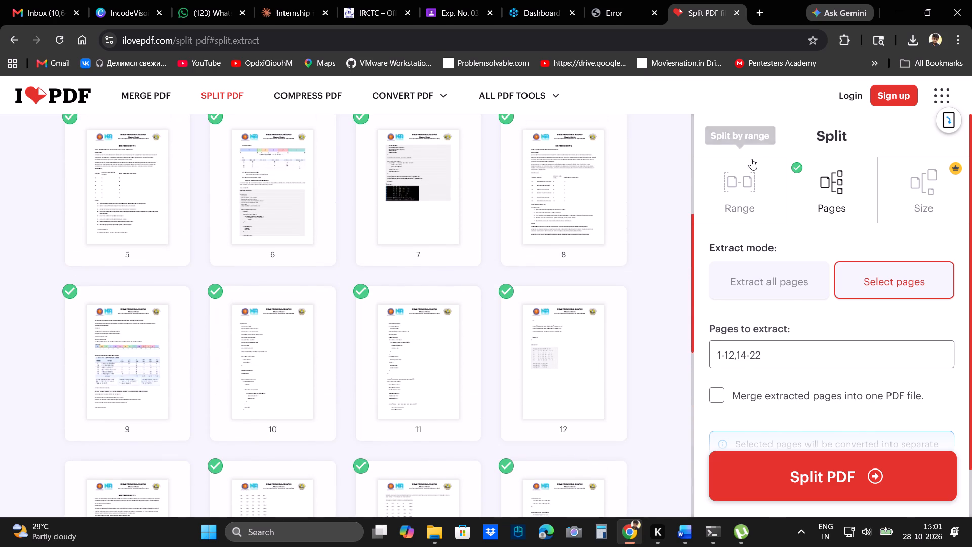
{"action": "double_click", "coordinate": [807, 345]}
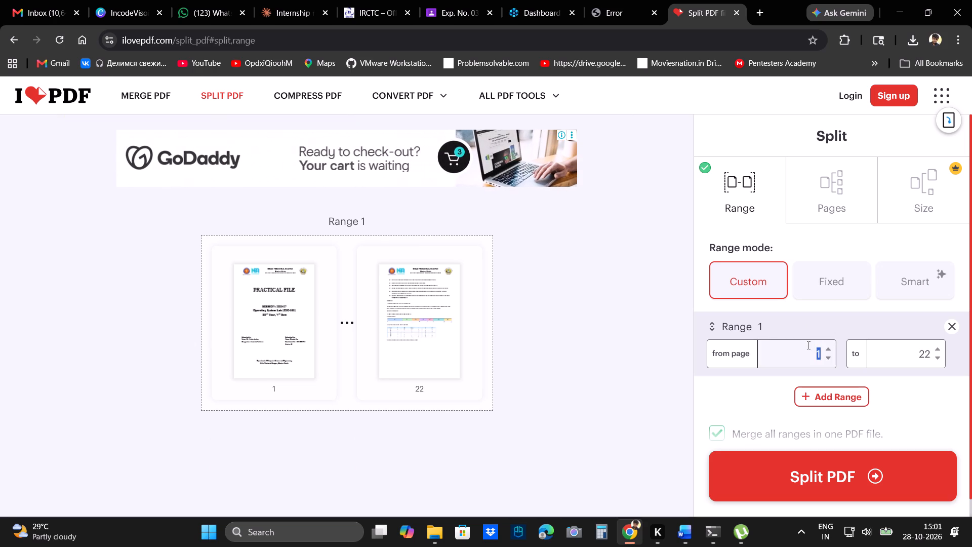
{"action": "key", "text": "8"}
{"action": "triple_click", "coordinate": [922, 358]}
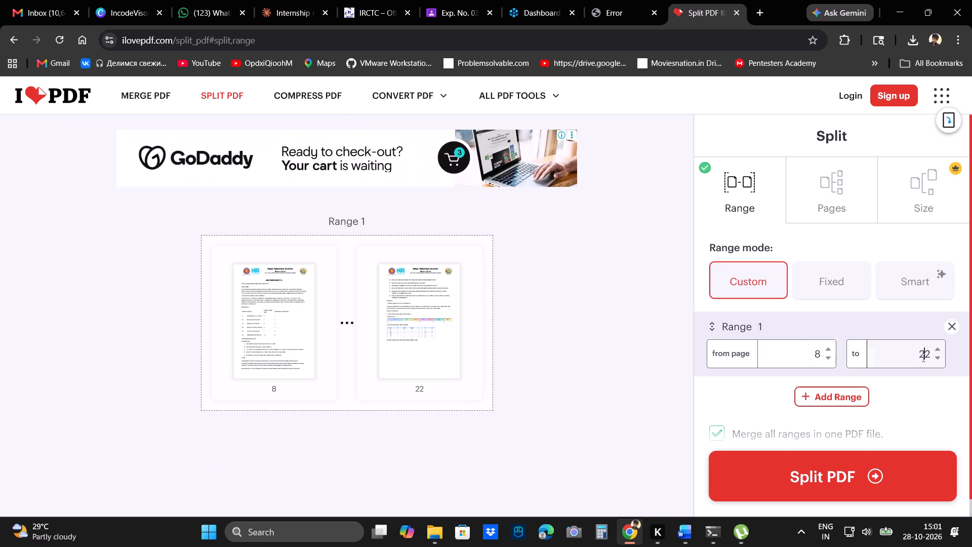
{"action": "type", "text": "12"}
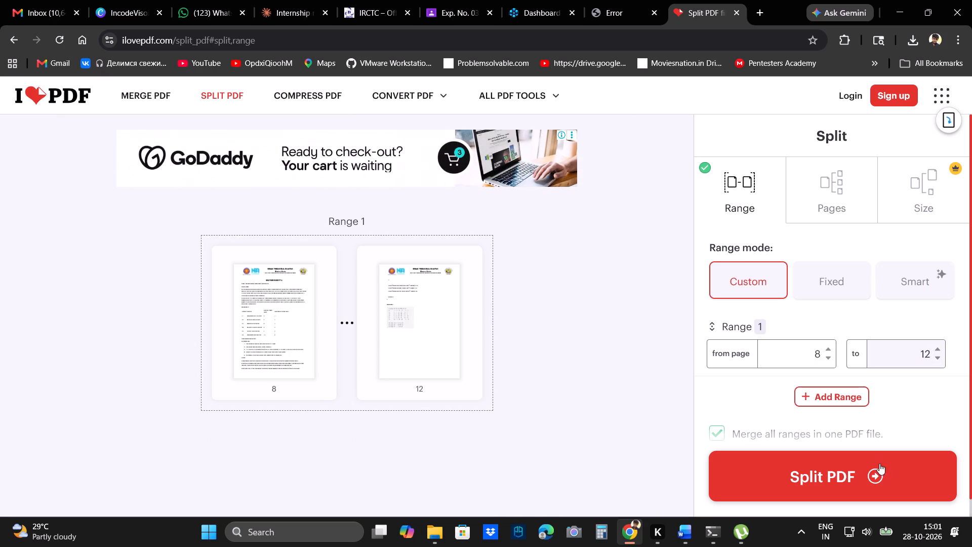
{"action": "left_click", "coordinate": [909, 410]}
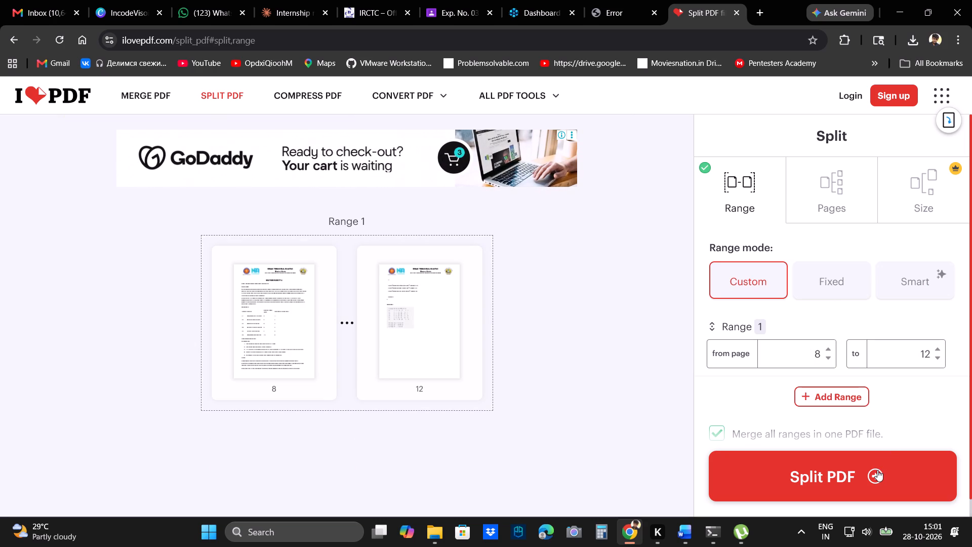
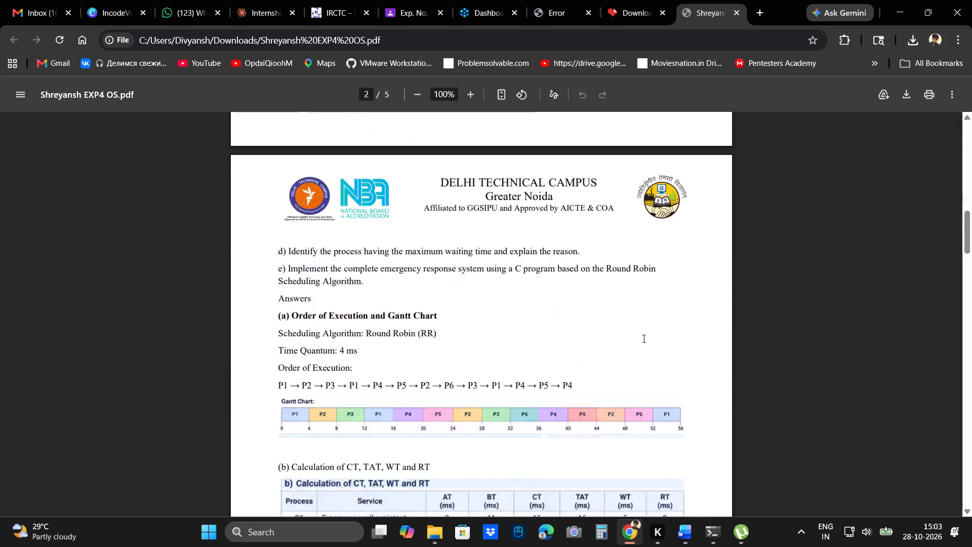
{"action": "scroll", "coordinate": [643, 338], "scroll_direction": "down", "scroll_amount": 11}
Return to the Exp. No. 03 assignment in Google Classroom, cancel the pending PDF upload and close the file picker.
{"action": "left_click", "coordinate": [629, 3]}
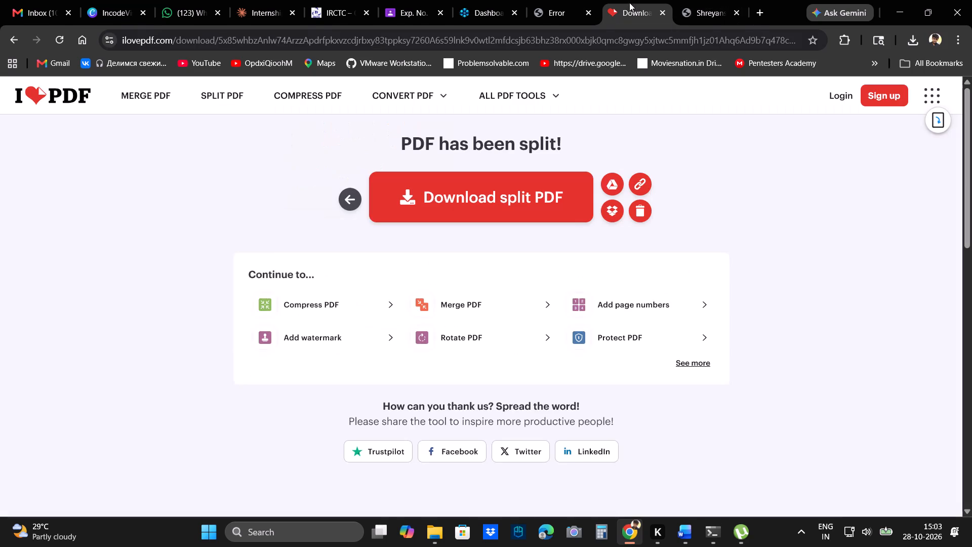
{"action": "left_click", "coordinate": [411, 0]}
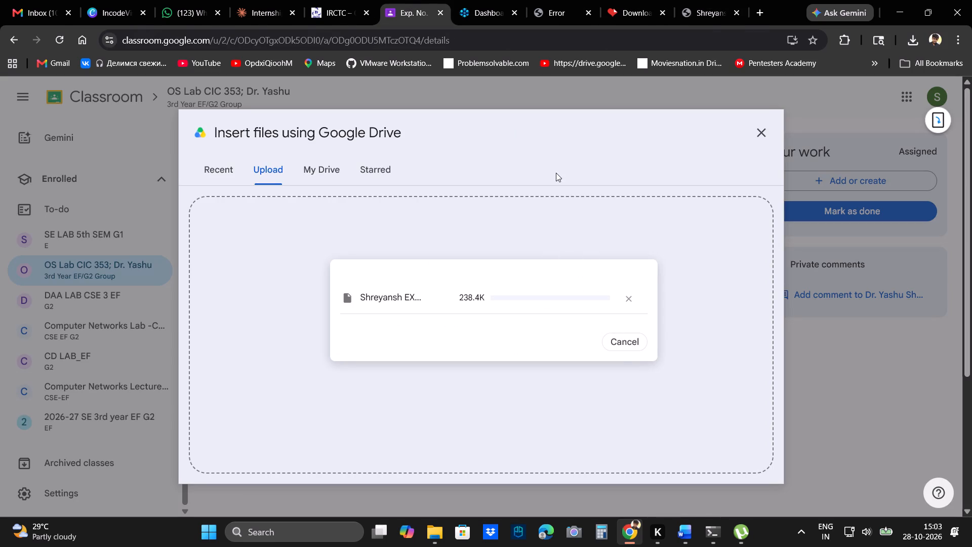
{"action": "left_click", "coordinate": [627, 294]}
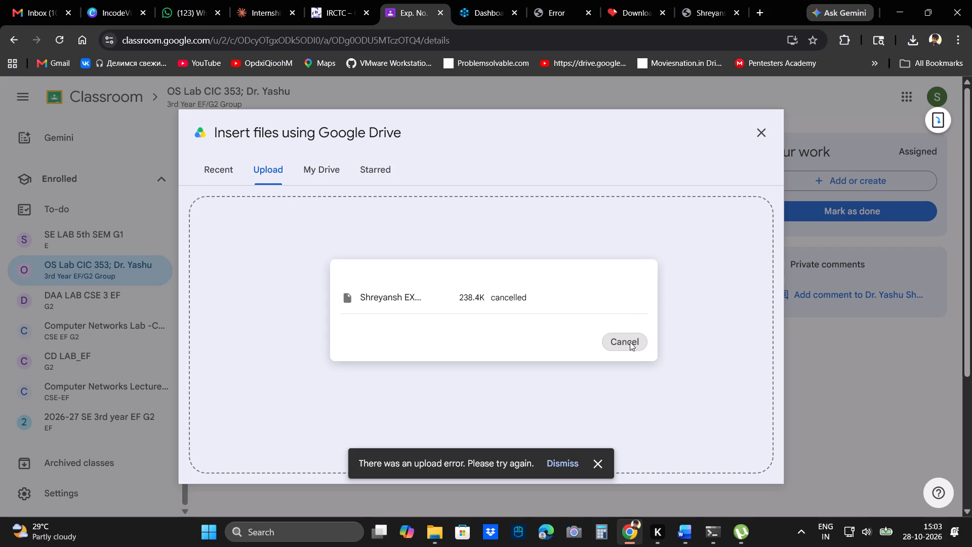
{"action": "left_click", "coordinate": [629, 344]}
{"action": "left_click", "coordinate": [762, 134]}
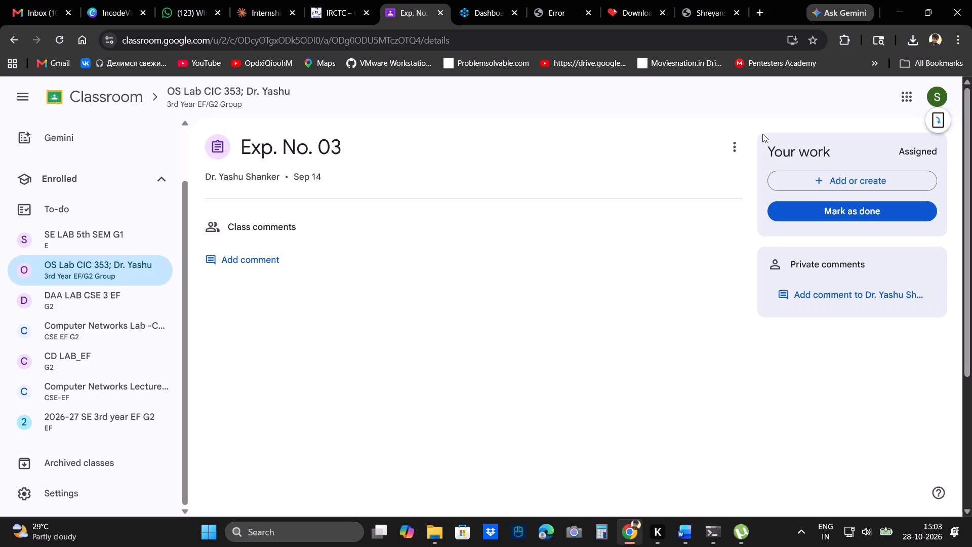
Start adding a file attachment to the Exp. No. 03 assignment.
{"action": "left_click", "coordinate": [835, 176]}
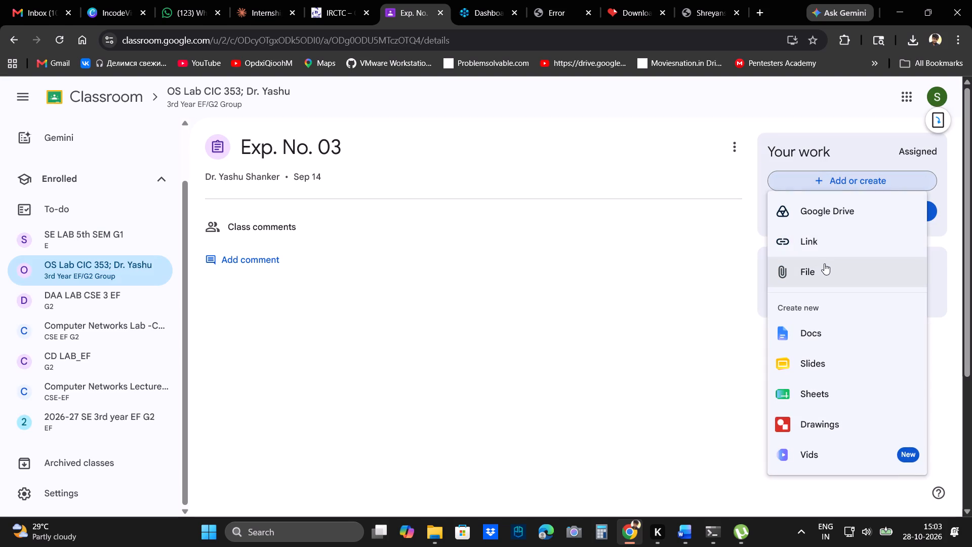
{"action": "left_click", "coordinate": [823, 263]}
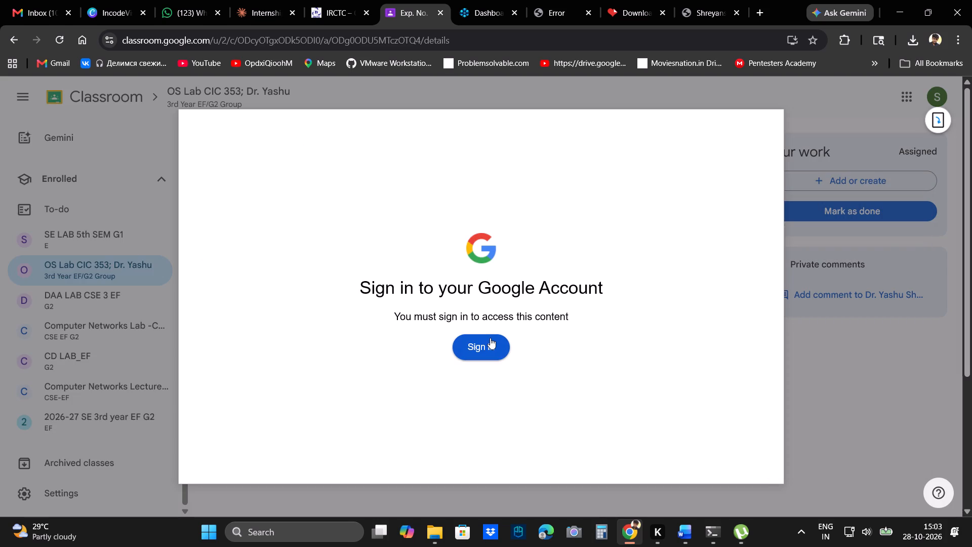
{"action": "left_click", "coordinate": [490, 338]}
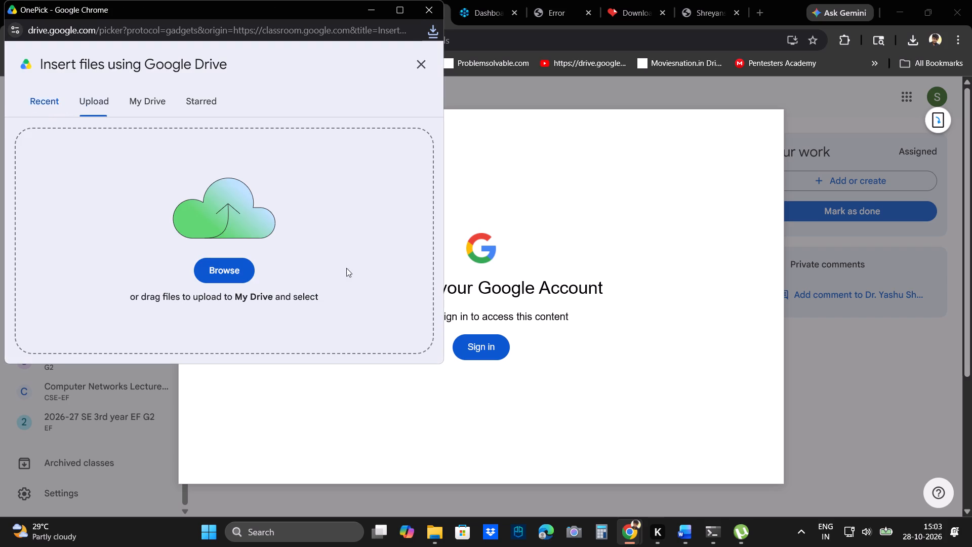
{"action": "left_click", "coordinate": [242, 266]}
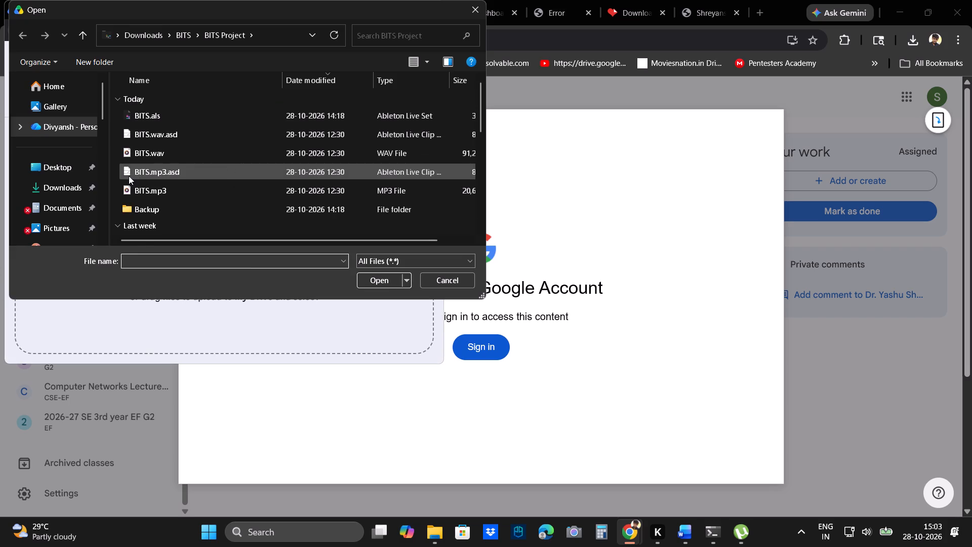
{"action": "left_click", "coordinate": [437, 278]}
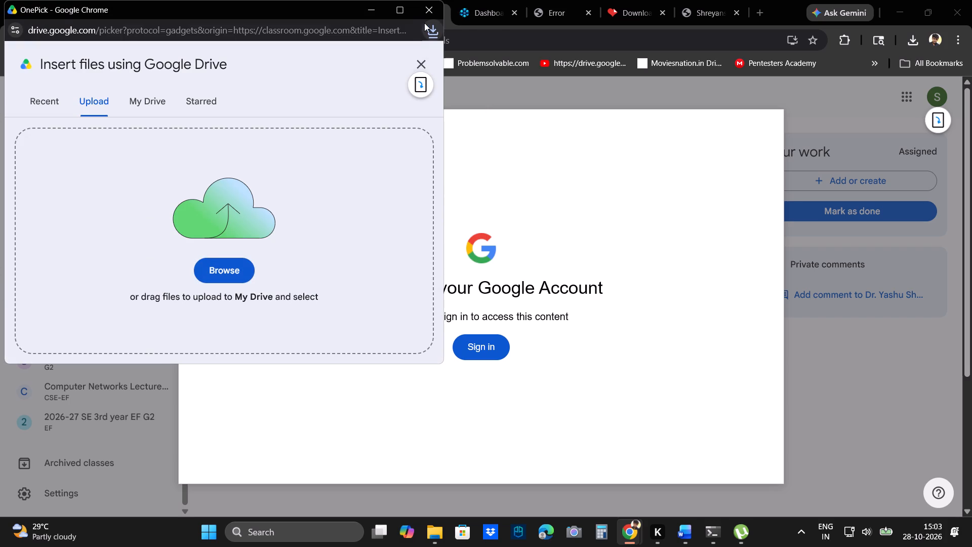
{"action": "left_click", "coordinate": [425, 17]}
Open the Drive picker through the sign-in prompt, sort Downloads by date modified, and choose Shreyansh EXP3 OS.pdf for upload.
{"action": "left_click", "coordinate": [484, 353]}
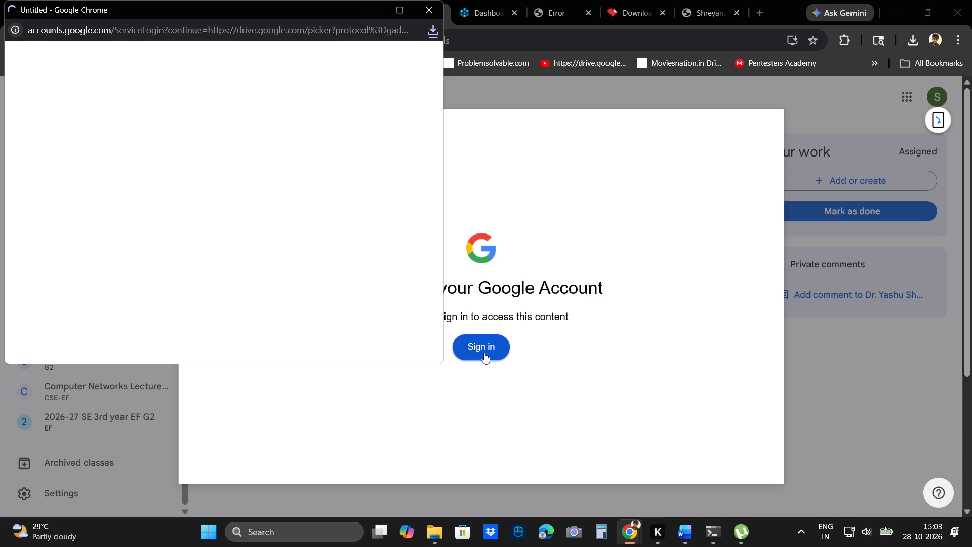
{"action": "left_click", "coordinate": [215, 250]}
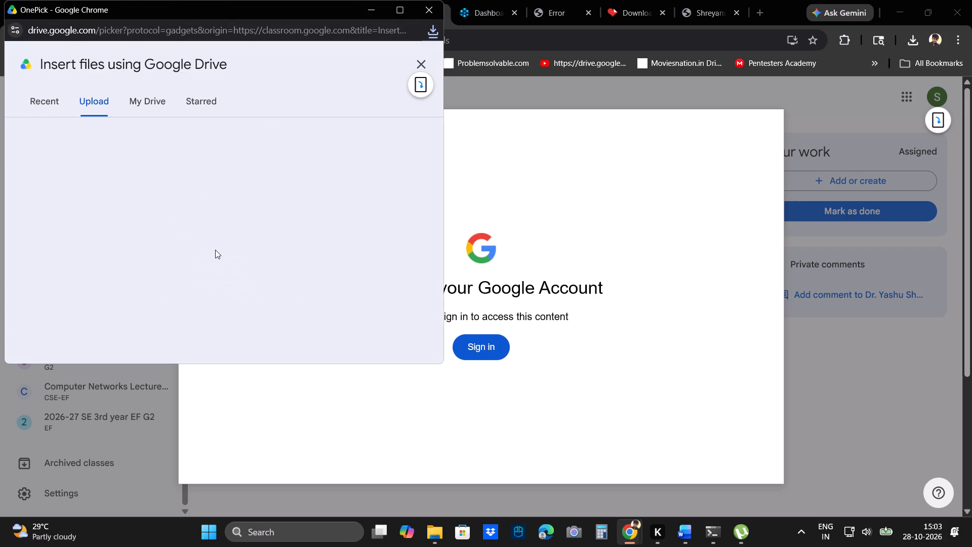
{"action": "left_click", "coordinate": [225, 280]}
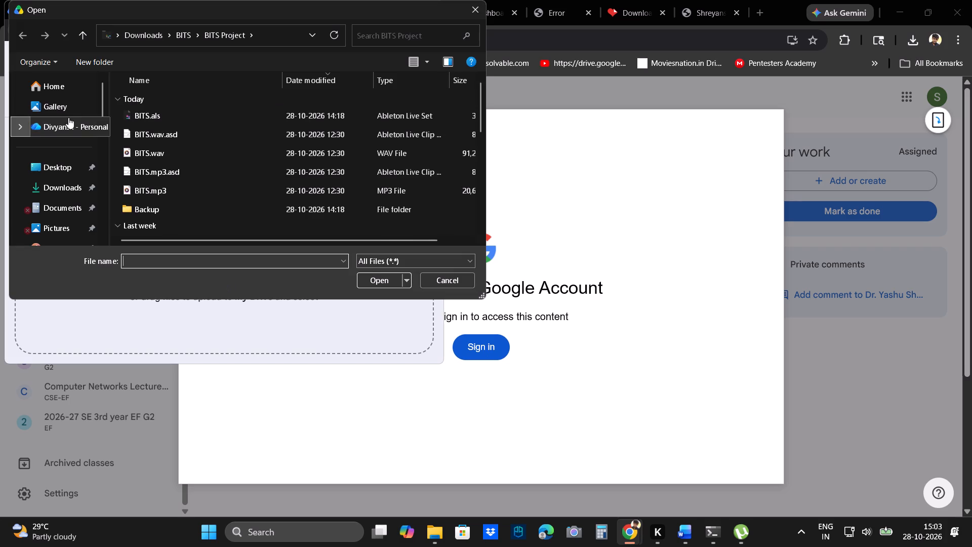
{"action": "left_click", "coordinate": [62, 183]}
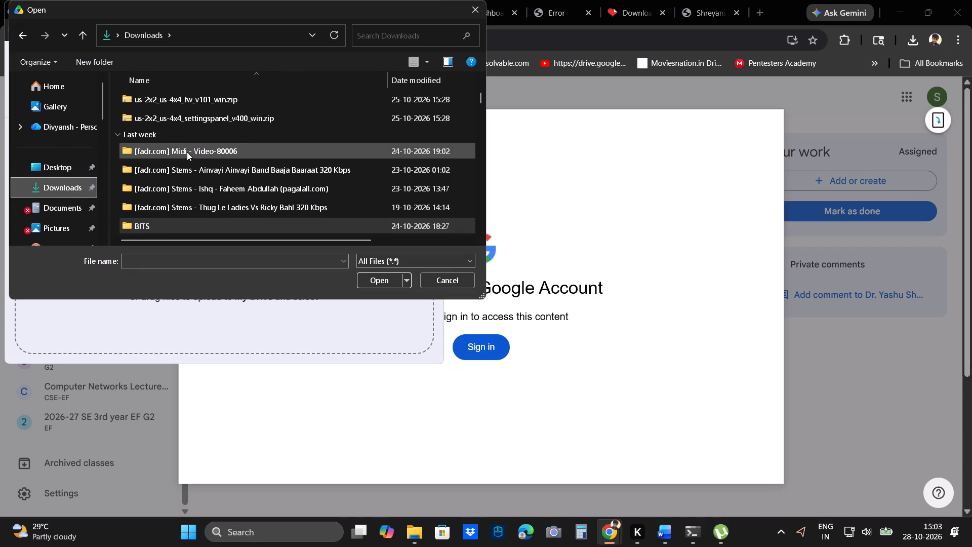
{"action": "left_click", "coordinate": [160, 77]}
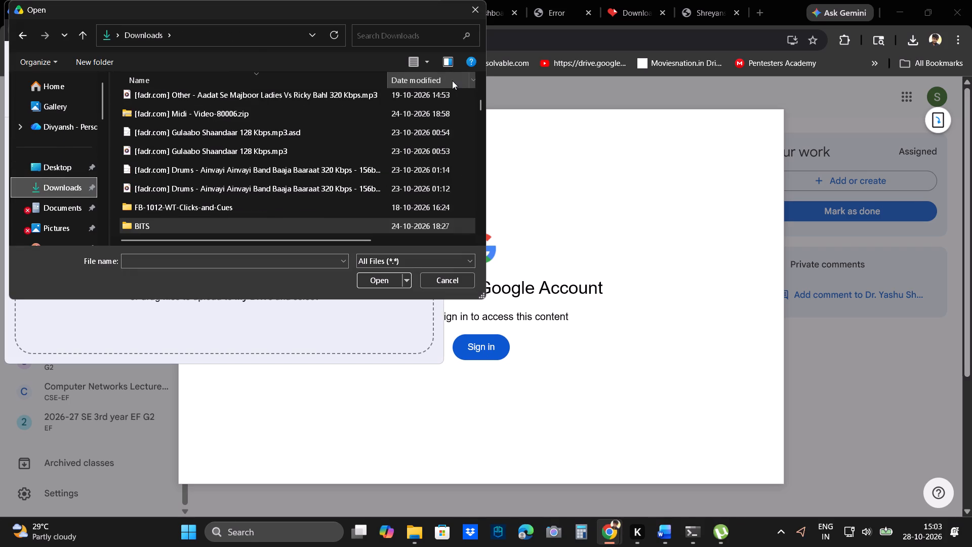
{"action": "left_click", "coordinate": [452, 81]}
{"action": "scroll", "coordinate": [360, 145], "scroll_direction": "up", "scroll_amount": 12}
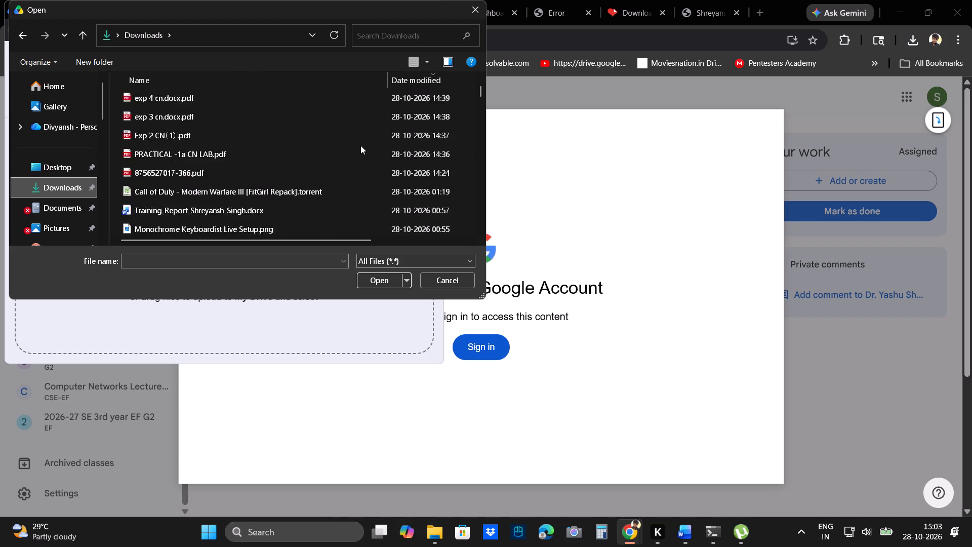
{"action": "scroll", "coordinate": [360, 145], "scroll_direction": "up", "scroll_amount": 10}
{"action": "double_click", "coordinate": [306, 138]}
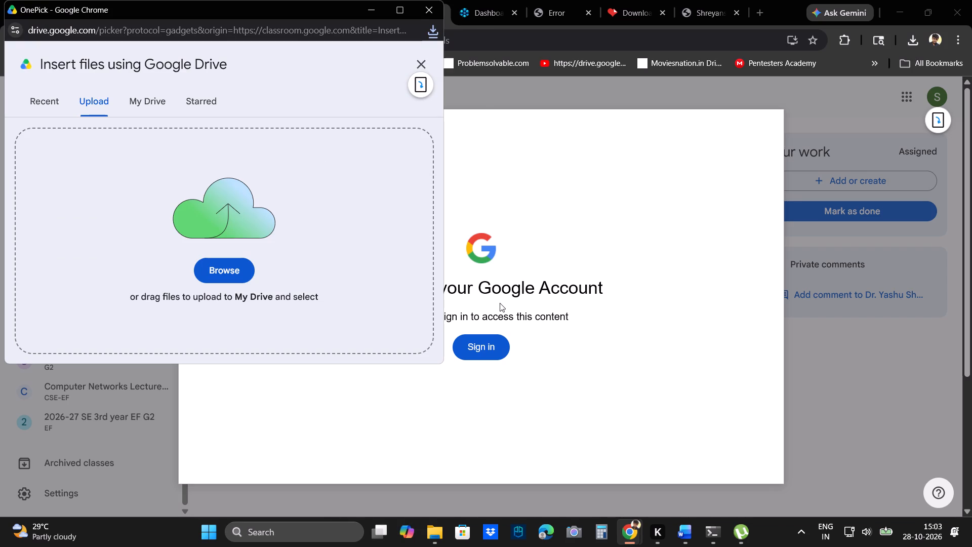
{"action": "left_click", "coordinate": [217, 275]}
{"action": "double_click", "coordinate": [243, 138]}
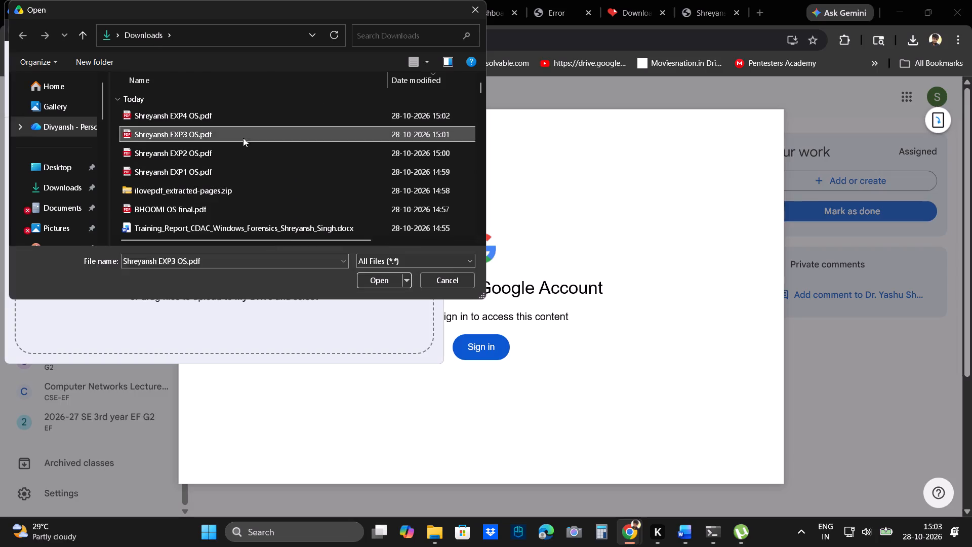
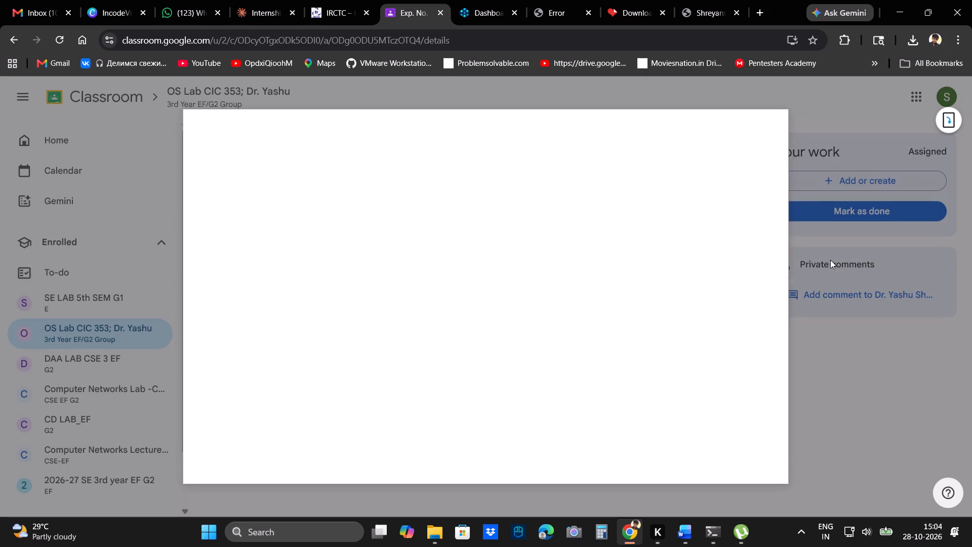
Attach Shreyansh EXP3 OS.pdf from Downloads to the Exp. No. 03 assignment and turn it in.
{"action": "left_click", "coordinate": [479, 369]}
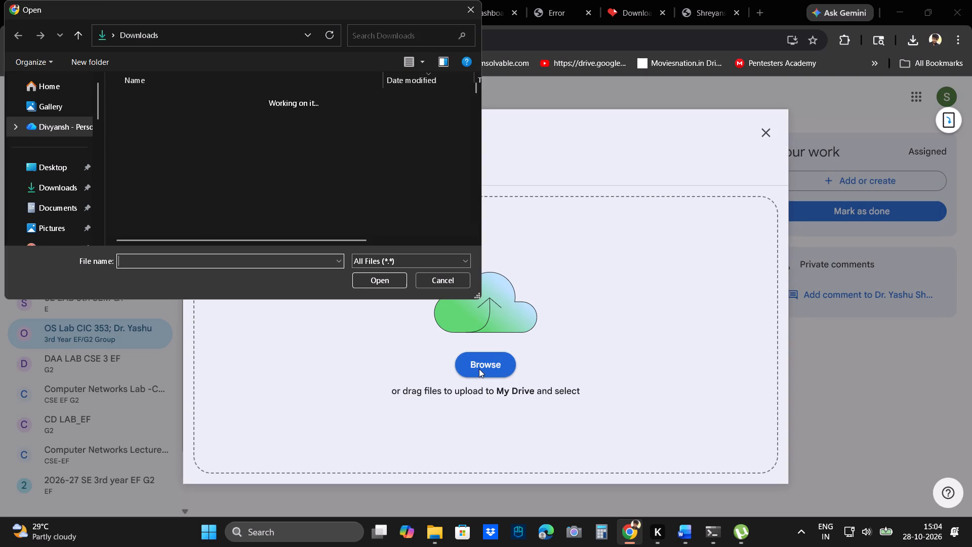
{"action": "double_click", "coordinate": [216, 141]}
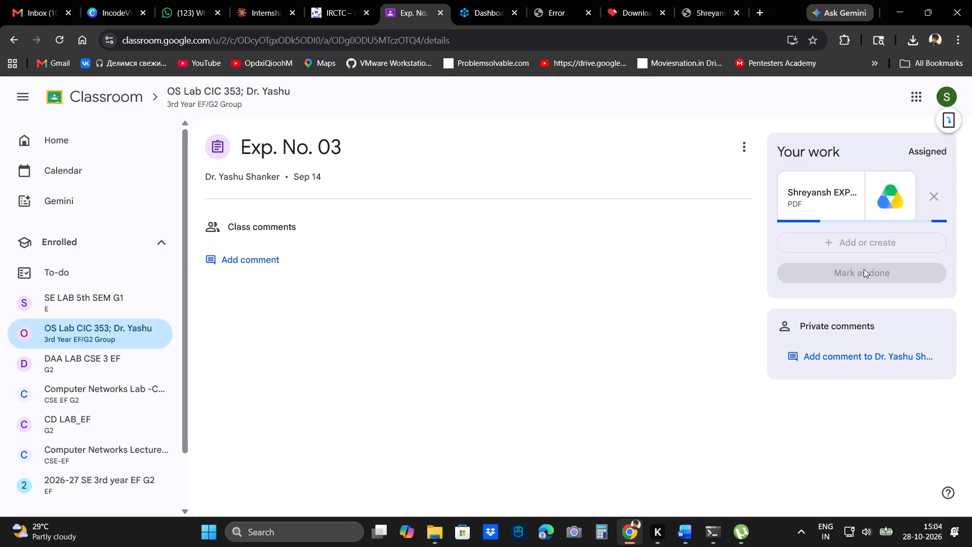
{"action": "left_click", "coordinate": [864, 269]}
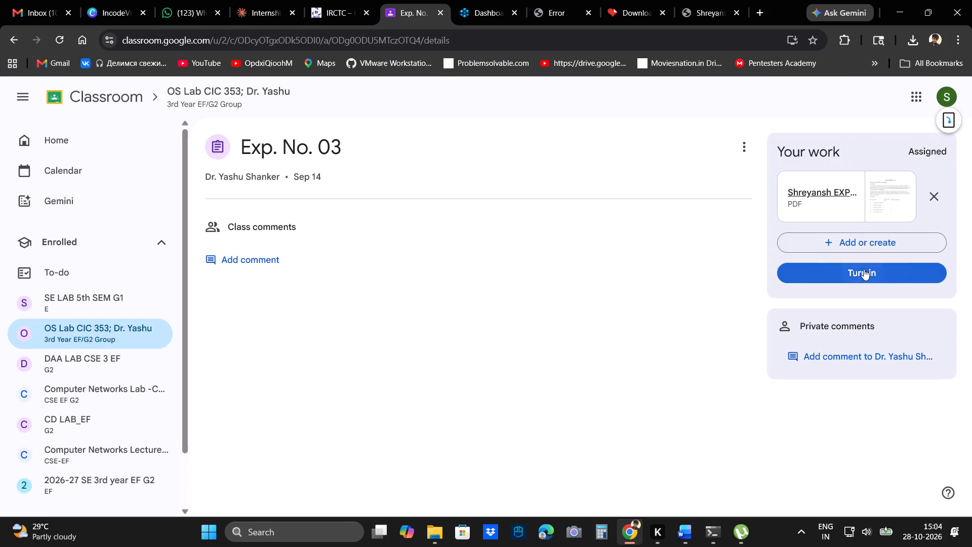
{"action": "left_click", "coordinate": [580, 346]}
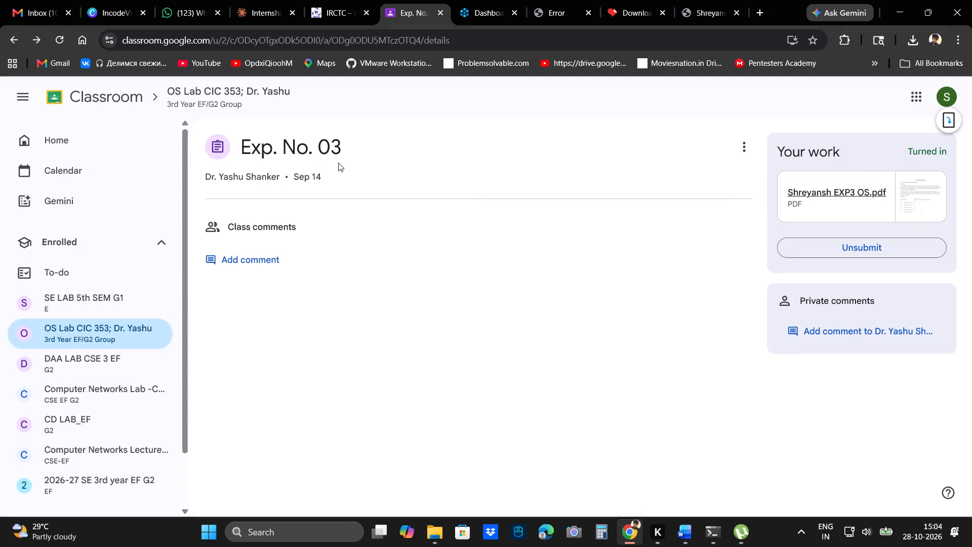
Leave the submitted Exp. No. 03 assignment and go back to the previous Classroom page.
{"action": "left_click", "coordinate": [8, 43]}
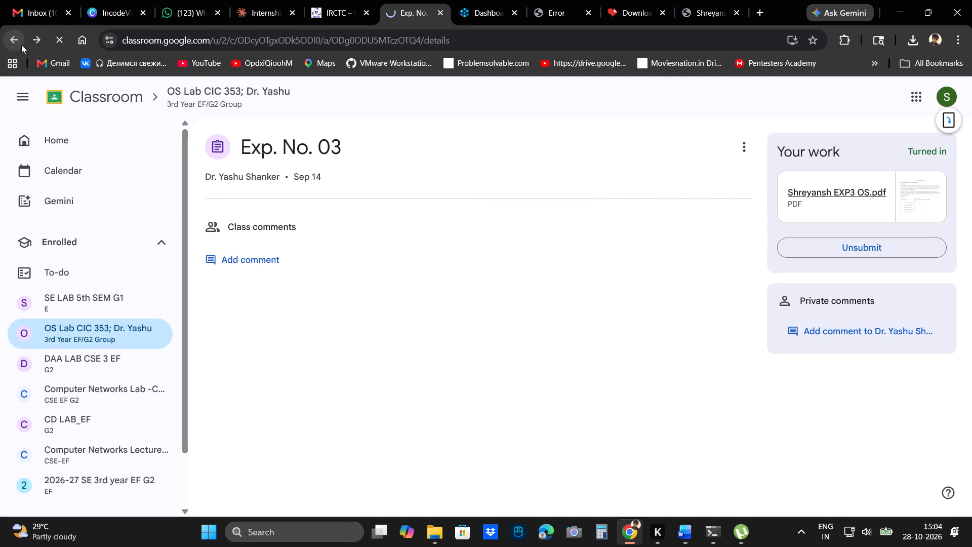
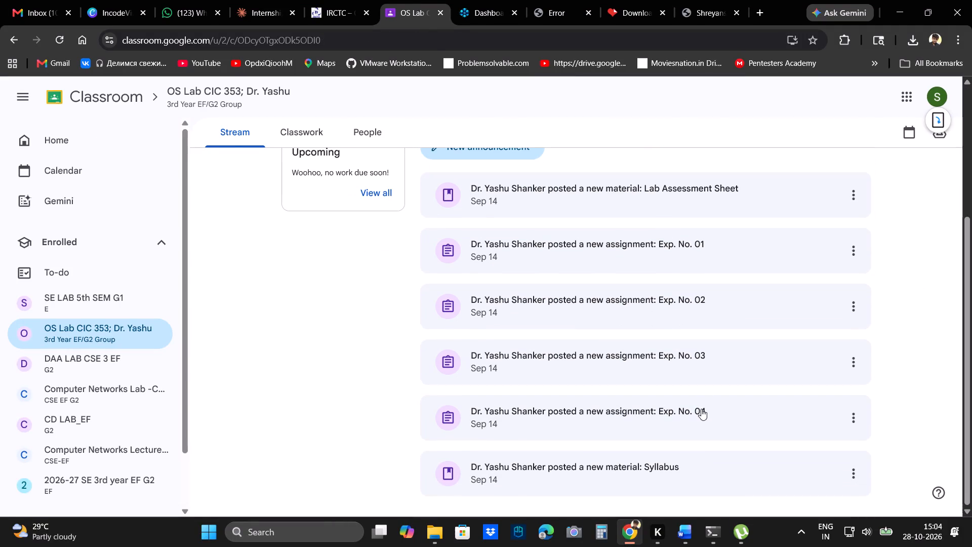
Attach Shreyansh EXP4 OS.pdf from the computer to the Exp. No. 04 assignment and turn it in.
{"action": "left_click", "coordinate": [701, 409]}
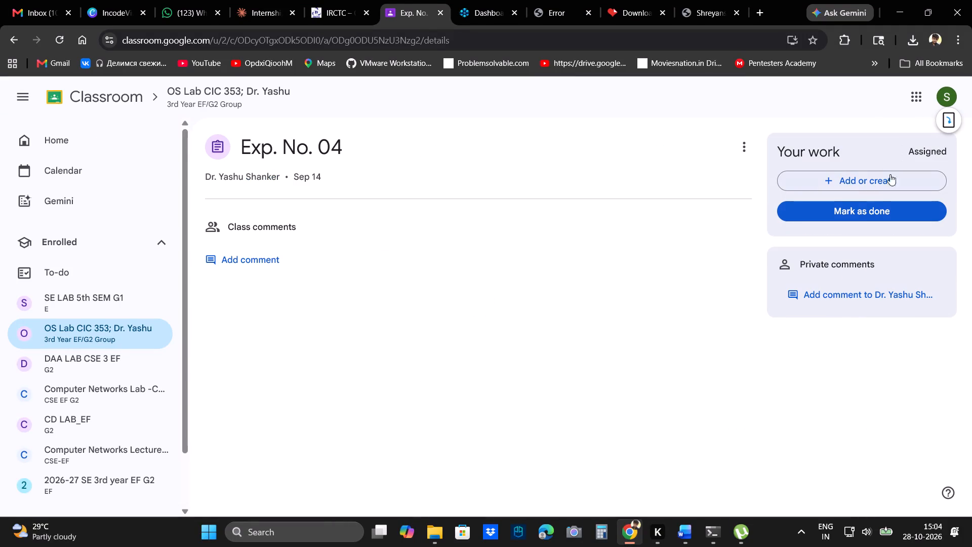
{"action": "left_click", "coordinate": [845, 183]}
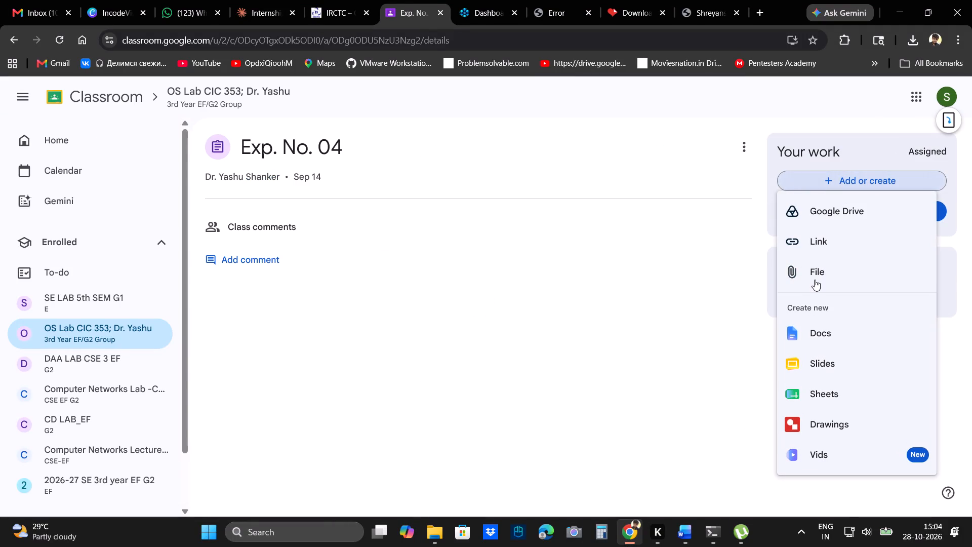
{"action": "left_click", "coordinate": [817, 275]}
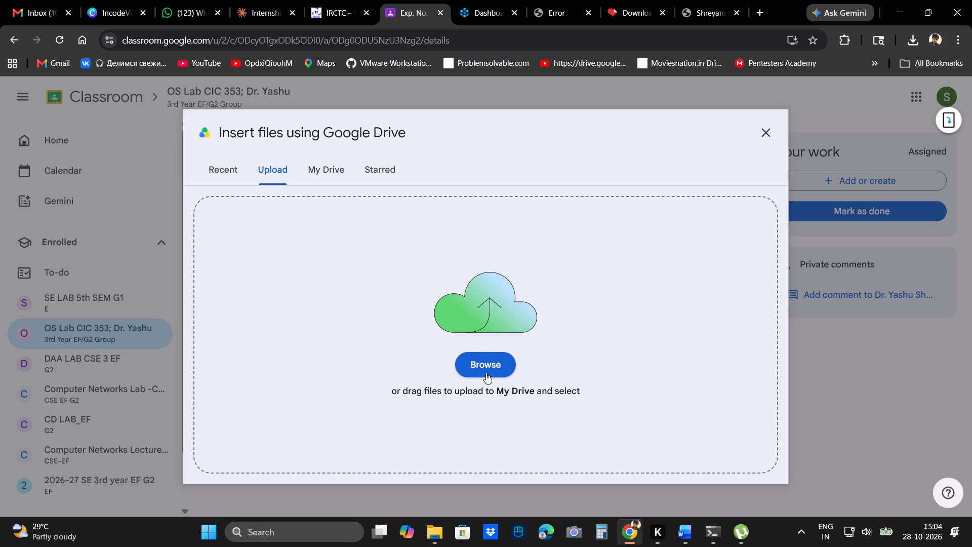
{"action": "left_click", "coordinate": [486, 373]}
{"action": "double_click", "coordinate": [210, 119]}
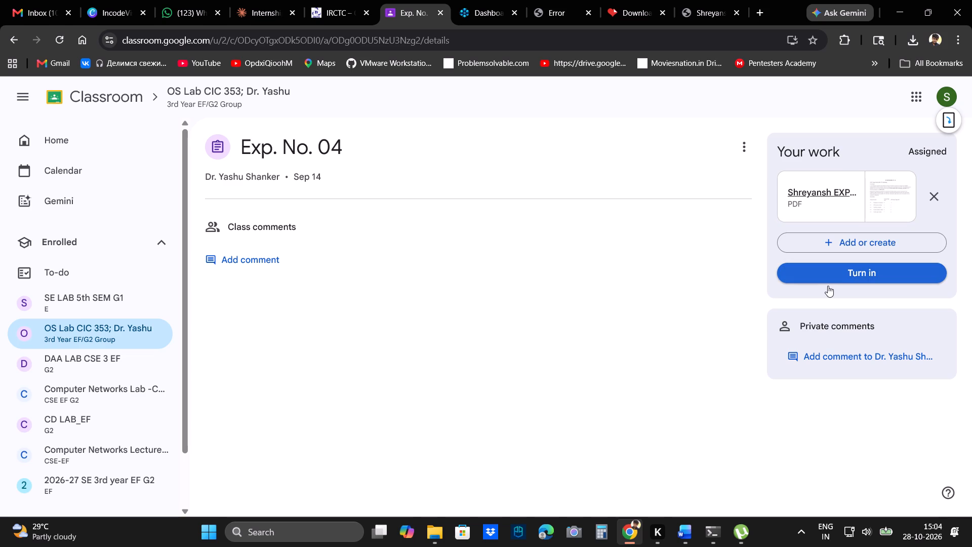
{"action": "left_click", "coordinate": [829, 282]}
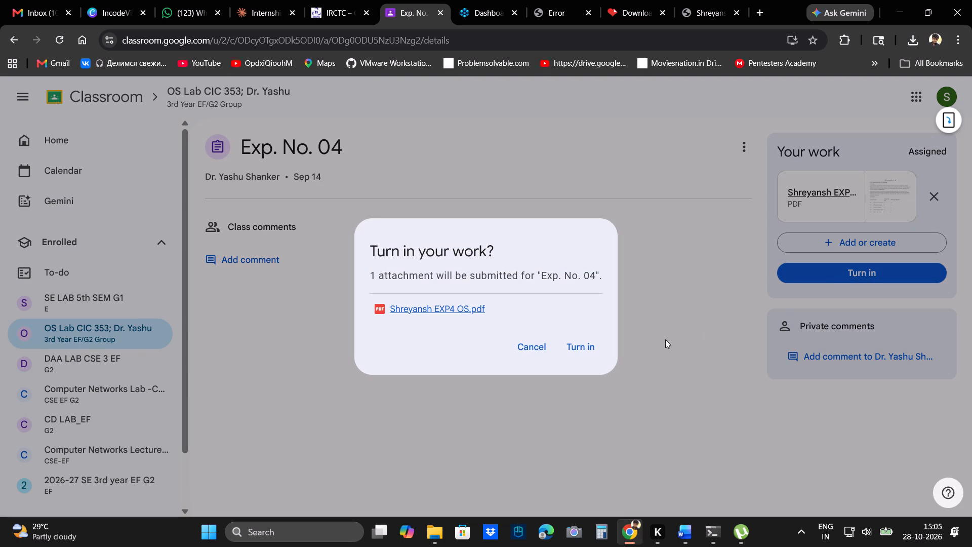
{"action": "left_click", "coordinate": [587, 336]}
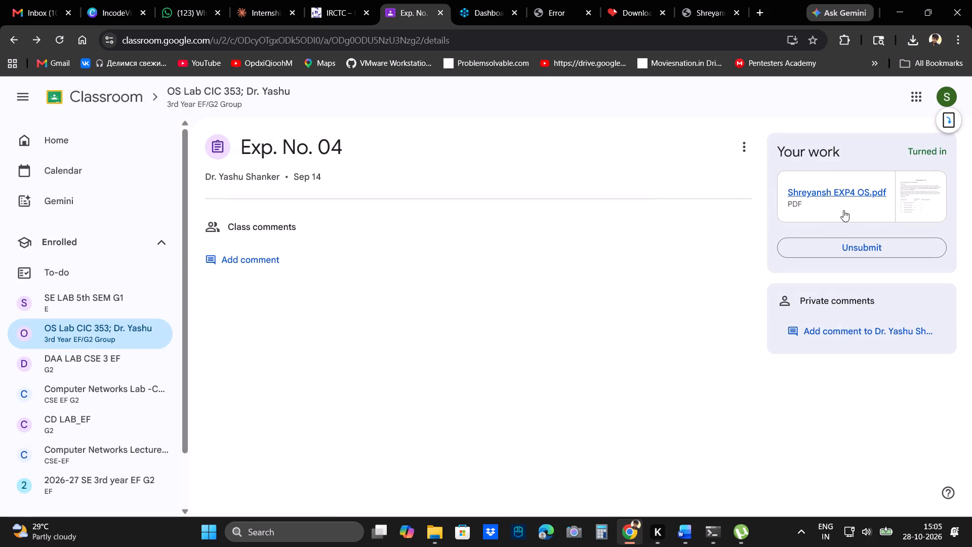
Open the submitted Shreyansh EXP4 OS.pdf in the Exp. No. 04 assignment and look through its pages.
{"action": "left_click", "coordinate": [847, 201]}
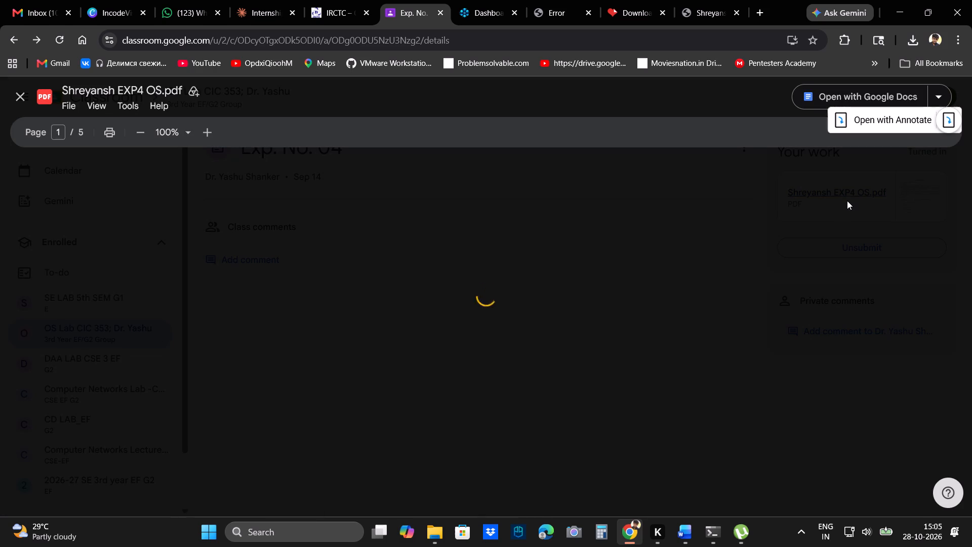
{"action": "scroll", "coordinate": [672, 270], "scroll_direction": "down", "scroll_amount": 6}
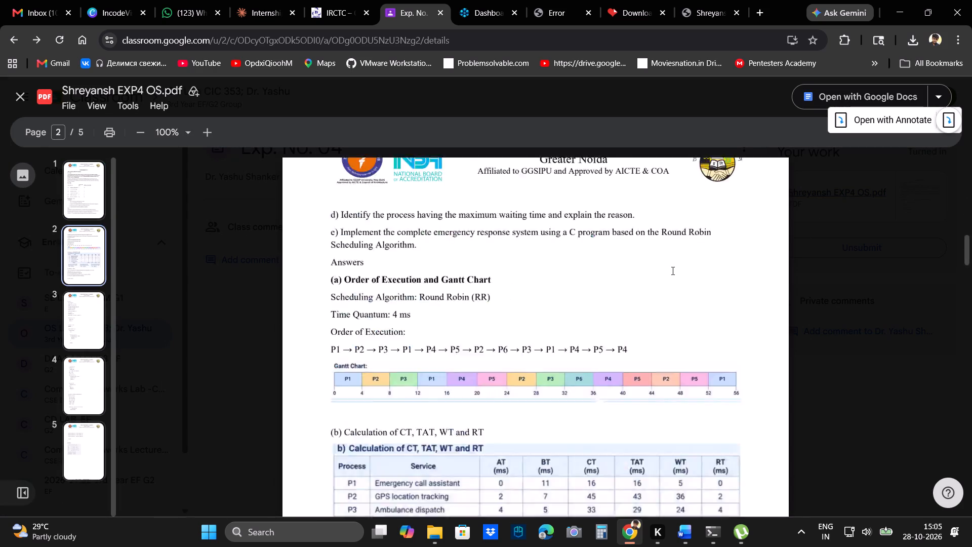
{"action": "scroll", "coordinate": [672, 270], "scroll_direction": "down", "scroll_amount": 6}
{"action": "scroll", "coordinate": [672, 270], "scroll_direction": "up", "scroll_amount": 5}
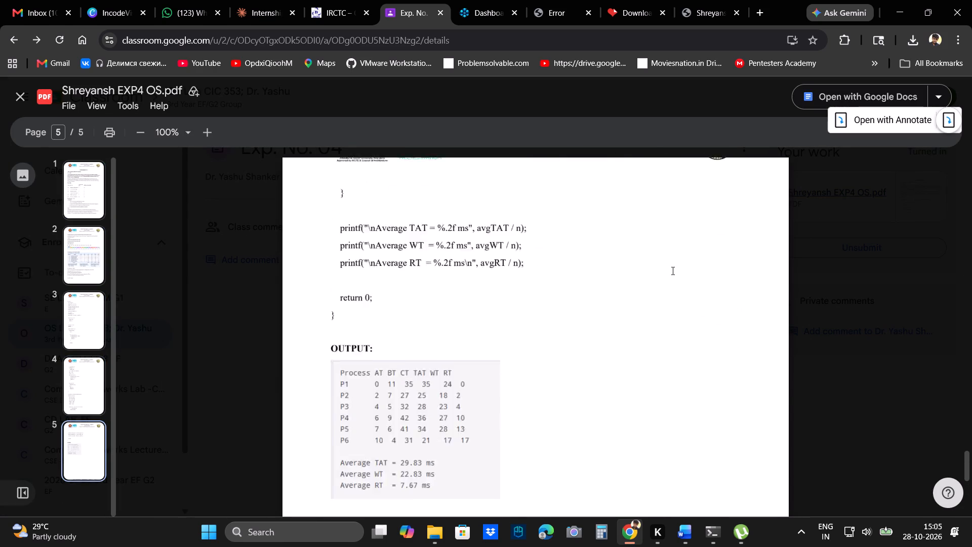
Close the submitted EXP4 PDF preview, return to the OS Lab CIC 353 class stream and look over its posts.
{"action": "scroll", "coordinate": [672, 270], "scroll_direction": "up", "scroll_amount": 2}
{"action": "left_click", "coordinate": [865, 263]}
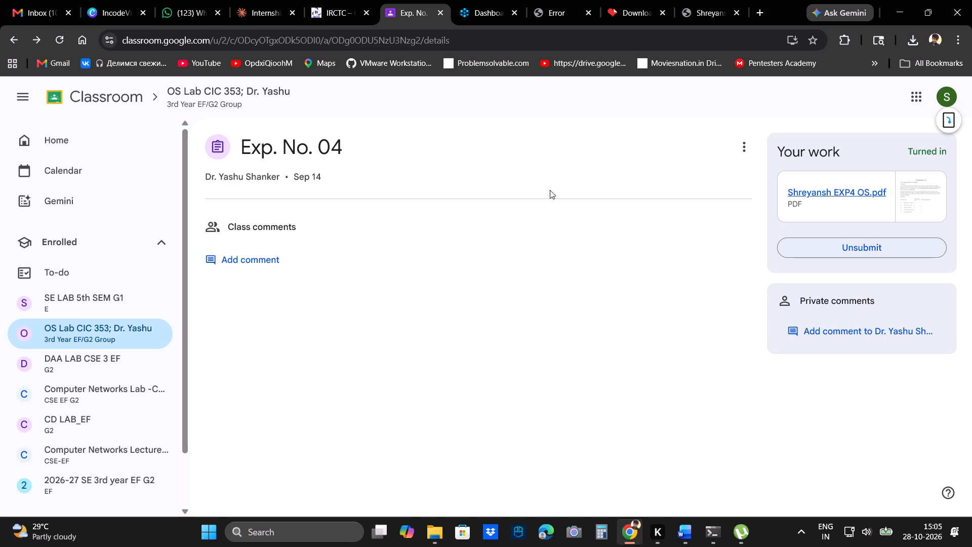
{"action": "left_click", "coordinate": [9, 46]}
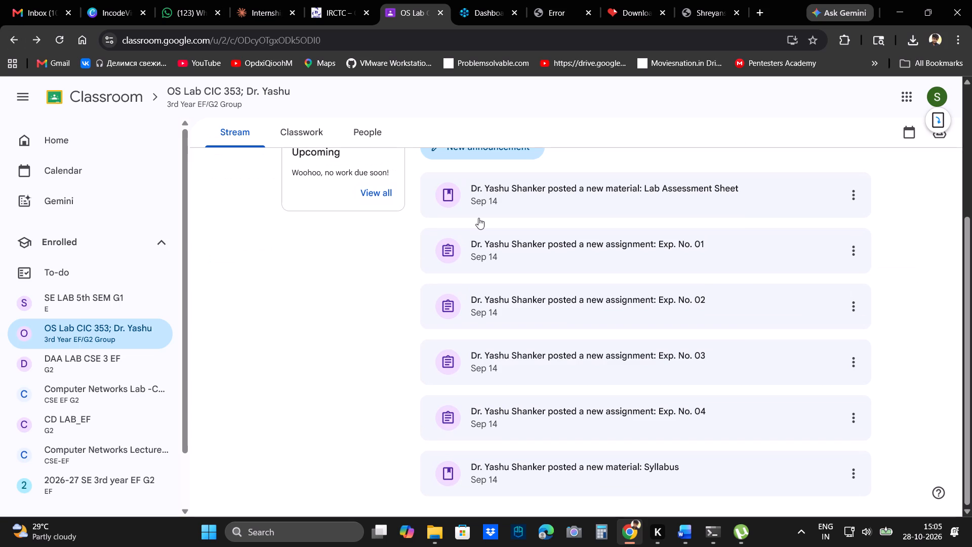
{"action": "scroll", "coordinate": [478, 218], "scroll_direction": "down", "scroll_amount": 2}
{"action": "scroll", "coordinate": [478, 218], "scroll_direction": "up", "scroll_amount": 8}
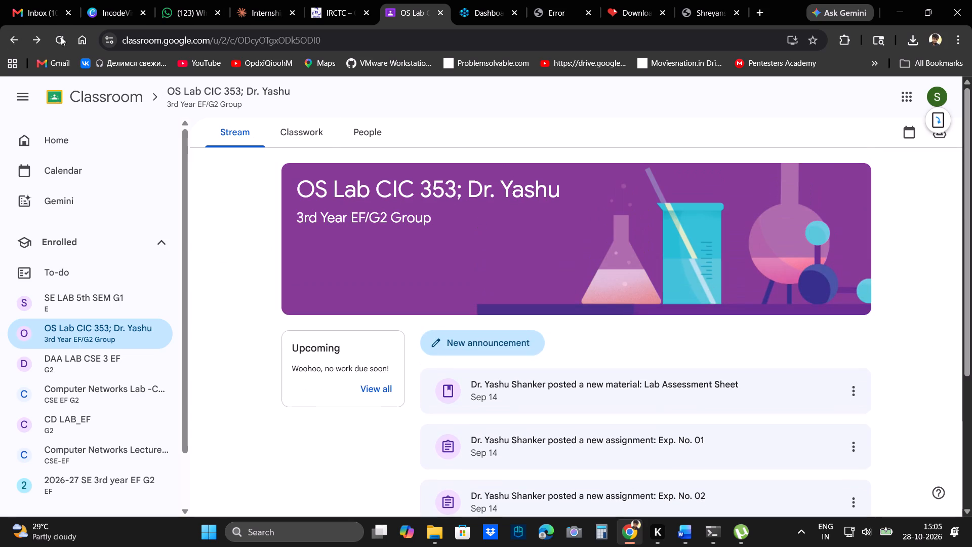
Go back to the Exp. No. 03 assignment page.
{"action": "left_click", "coordinate": [19, 41]}
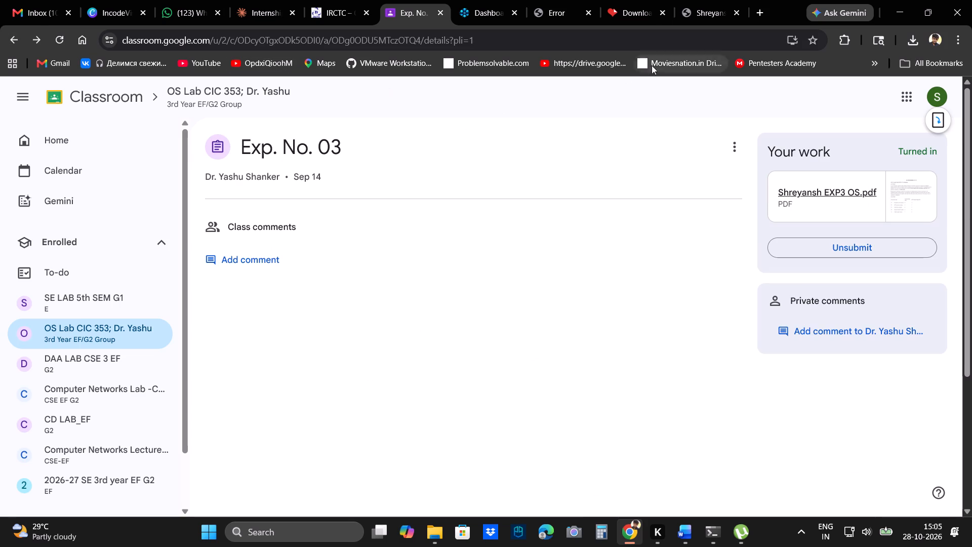
Switch to the open browser tab that holds the local copy of Shreyansh EXP4 OS.pdf.
{"action": "left_click", "coordinate": [508, 0]}
{"action": "left_click", "coordinate": [559, 0]}
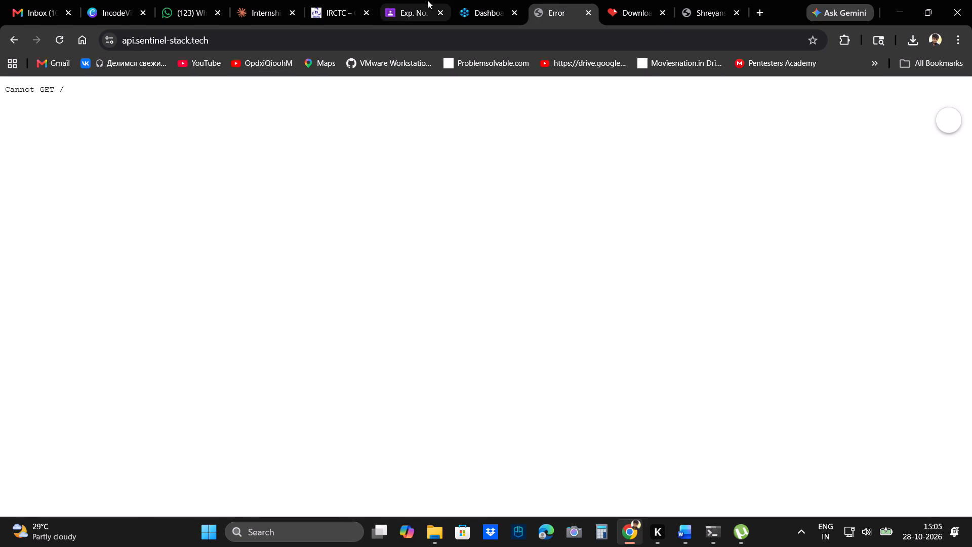
{"action": "left_click", "coordinate": [349, 8]}
{"action": "left_click", "coordinate": [419, 0]}
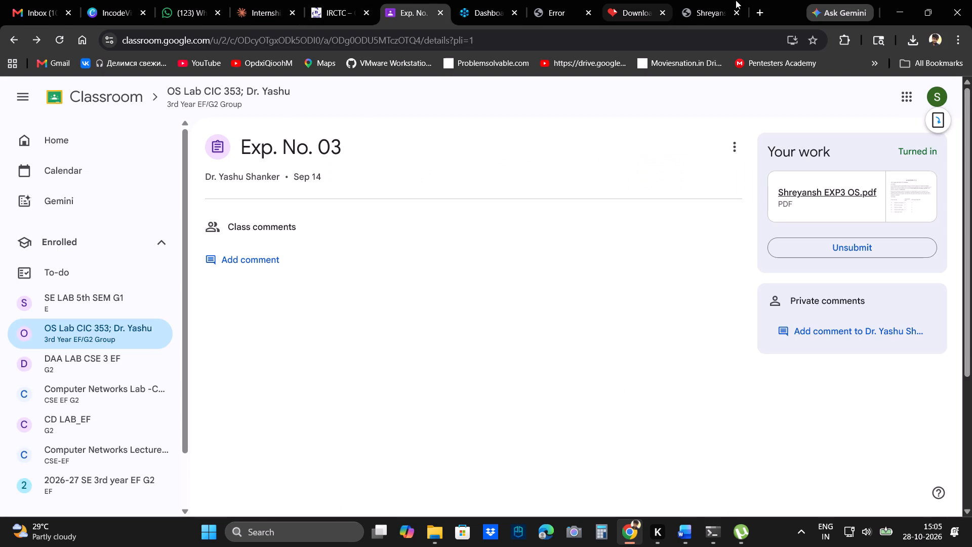
{"action": "left_click", "coordinate": [736, 0]}
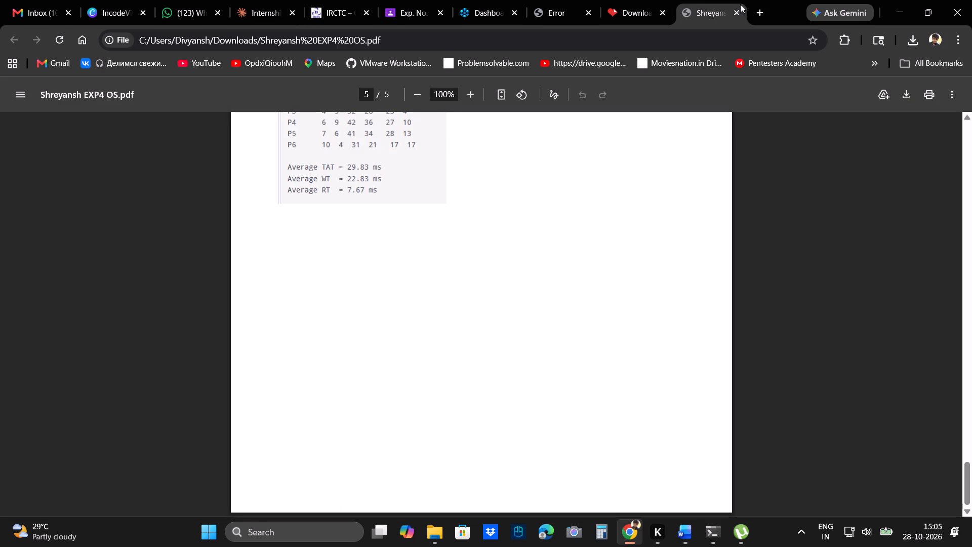
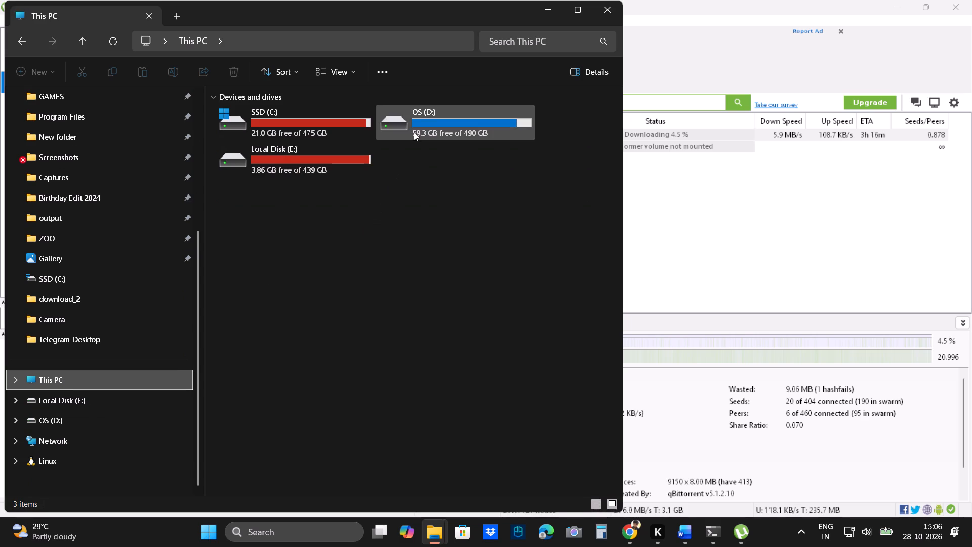
On drive D, check what the Ableton folder contains and permanently delete that folder.
{"action": "double_click", "coordinate": [413, 131]}
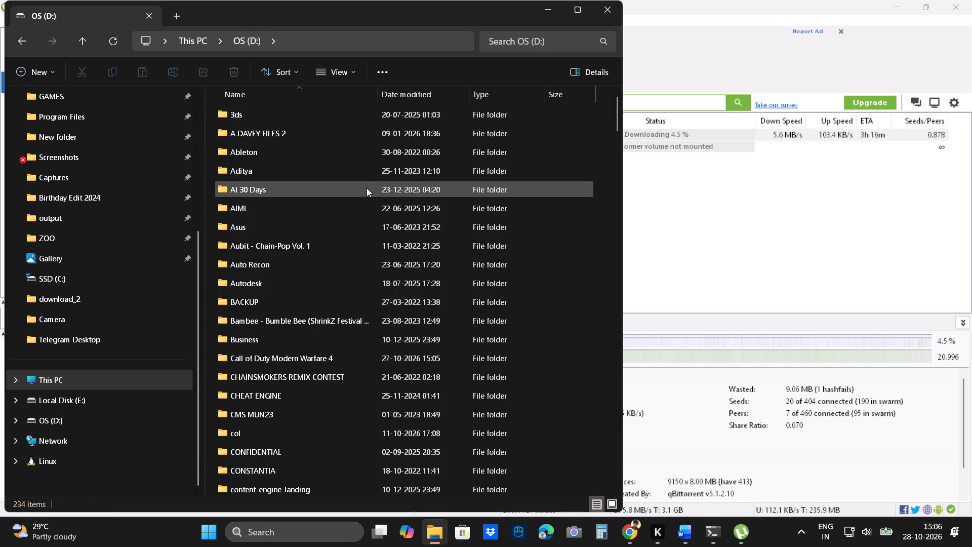
{"action": "left_click", "coordinate": [287, 132]}
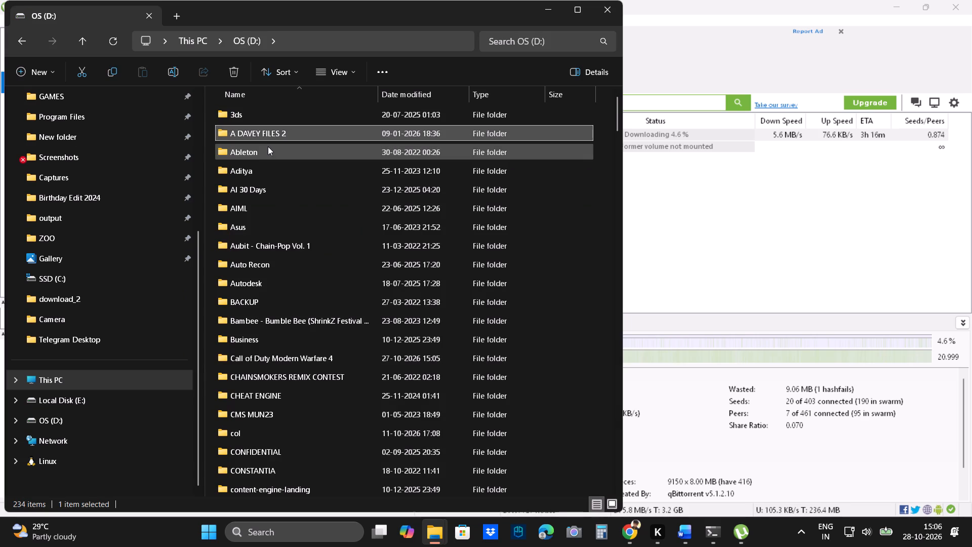
{"action": "double_click", "coordinate": [268, 146]}
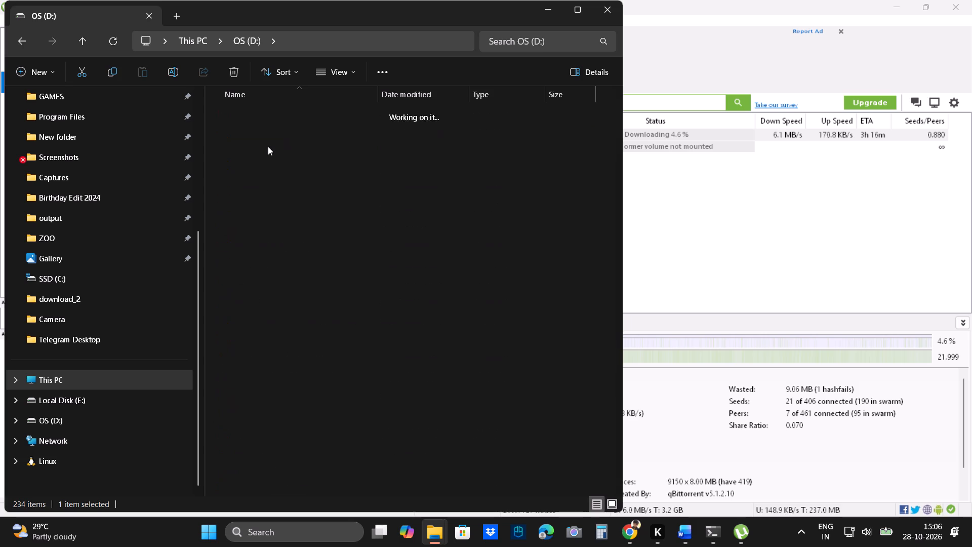
{"action": "double_click", "coordinate": [236, 111]}
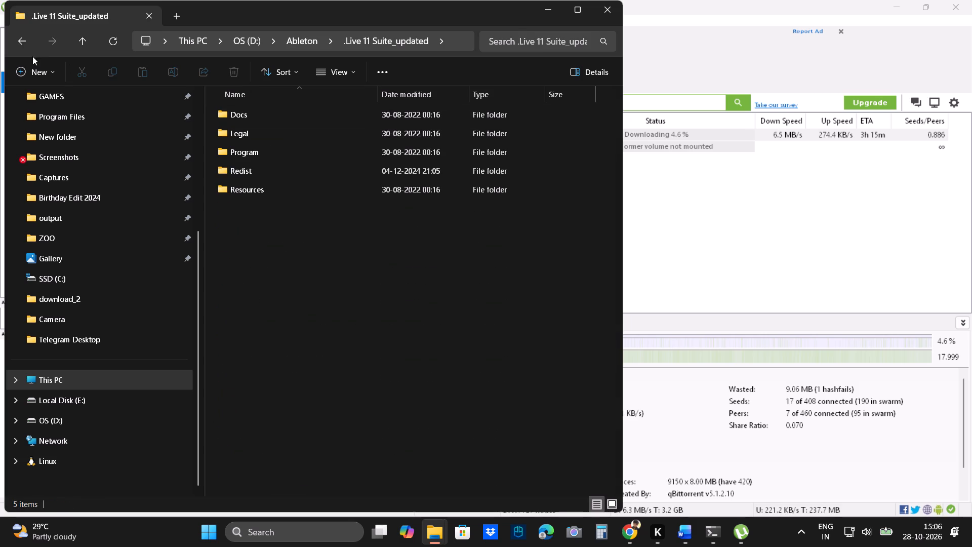
{"action": "double_click", "coordinate": [29, 32]}
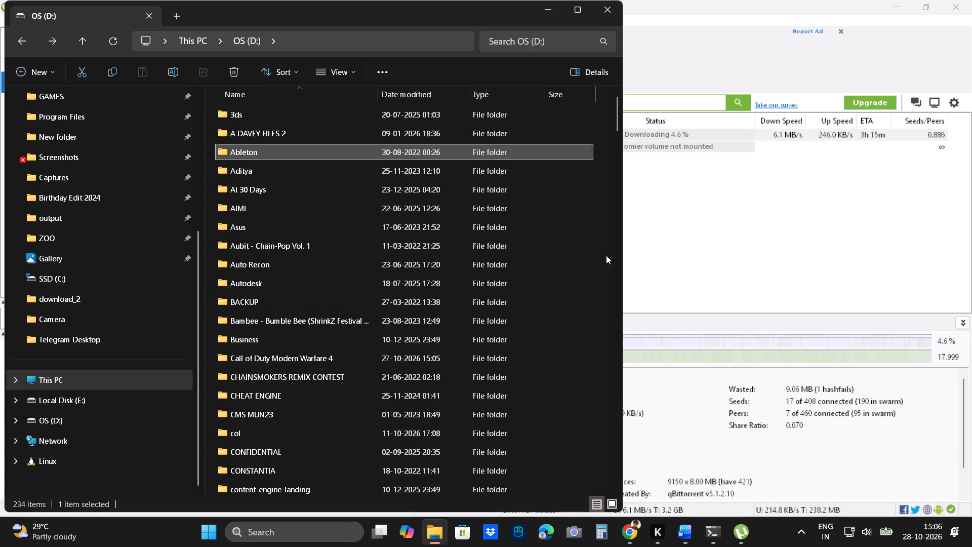
{"action": "key", "text": "shift+Delete"}
{"action": "key", "text": "Return"}
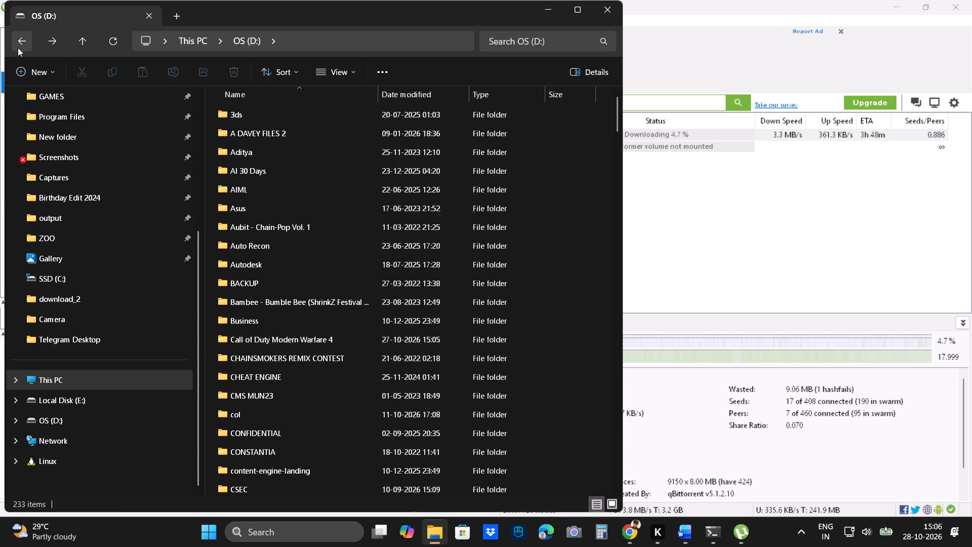
Permanently delete the CHAINSMOKERS REMIX CONTEST folder from drive D.
{"action": "left_click", "coordinate": [18, 47]}
{"action": "double_click", "coordinate": [438, 124]}
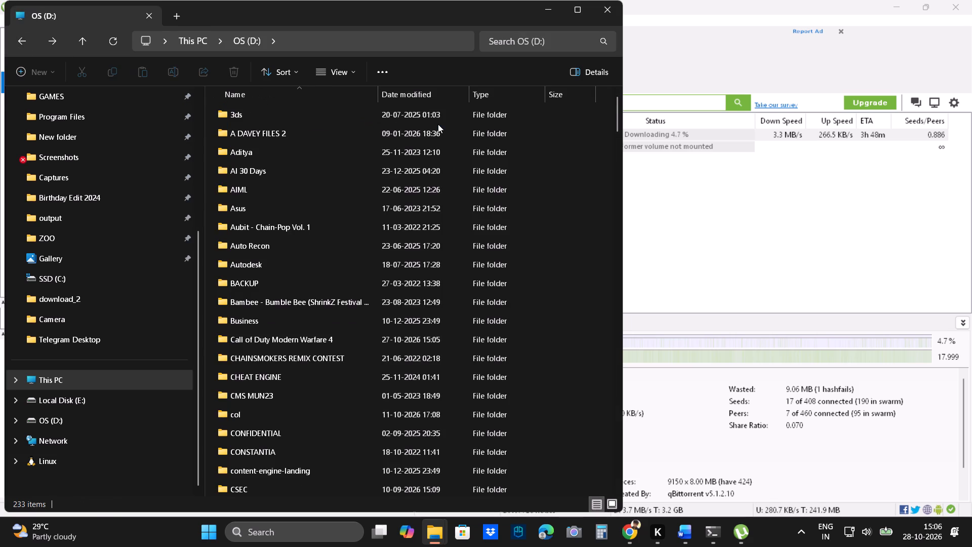
{"action": "scroll", "coordinate": [410, 341], "scroll_direction": "down", "scroll_amount": 1}
{"action": "left_click", "coordinate": [335, 261]}
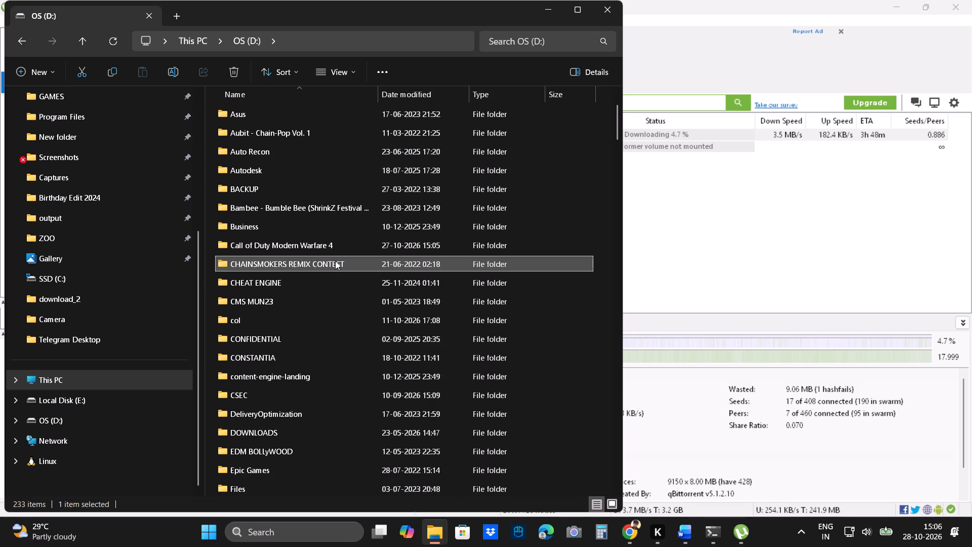
{"action": "key", "text": "shift+Delete"}
{"action": "key", "text": "Return"}
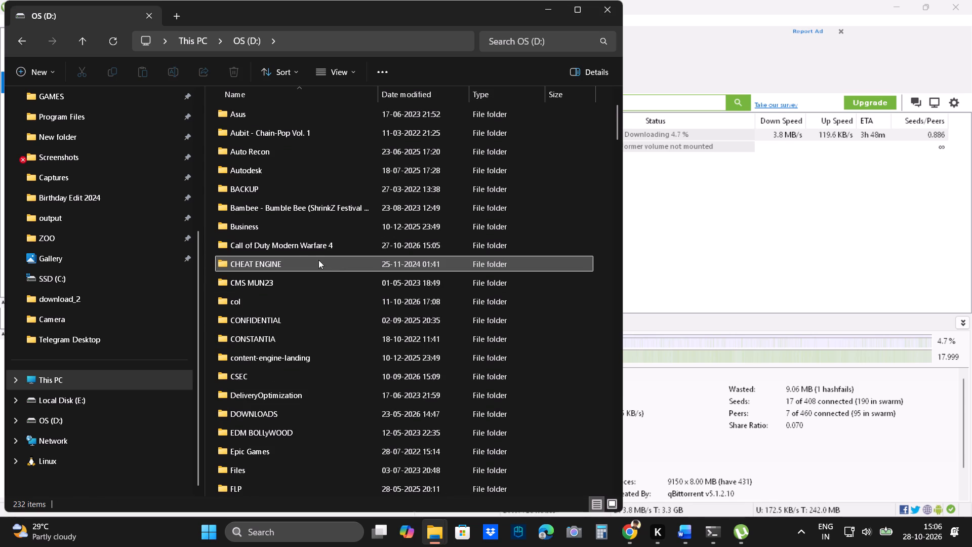
Examine the contents of the Business, col and CONSTANTIA folders on drive D, including index.txt and IMG_2007.JPG.
{"action": "double_click", "coordinate": [276, 229]}
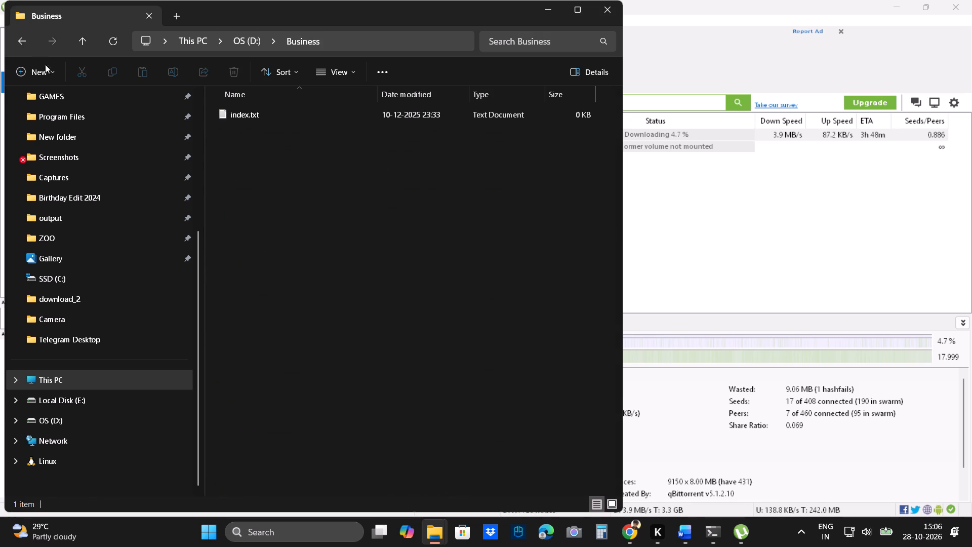
{"action": "double_click", "coordinate": [243, 121]}
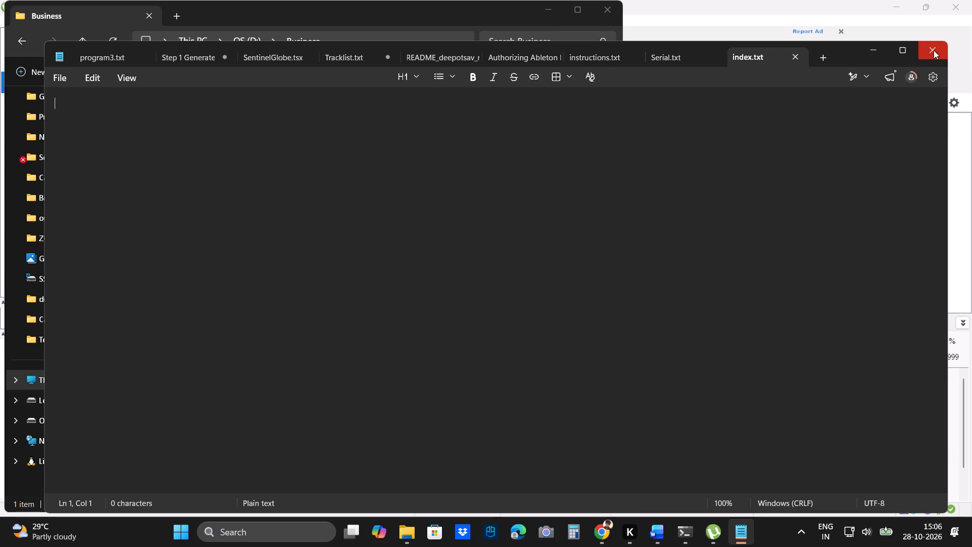
{"action": "left_click", "coordinate": [934, 50]}
{"action": "left_click", "coordinate": [19, 49]}
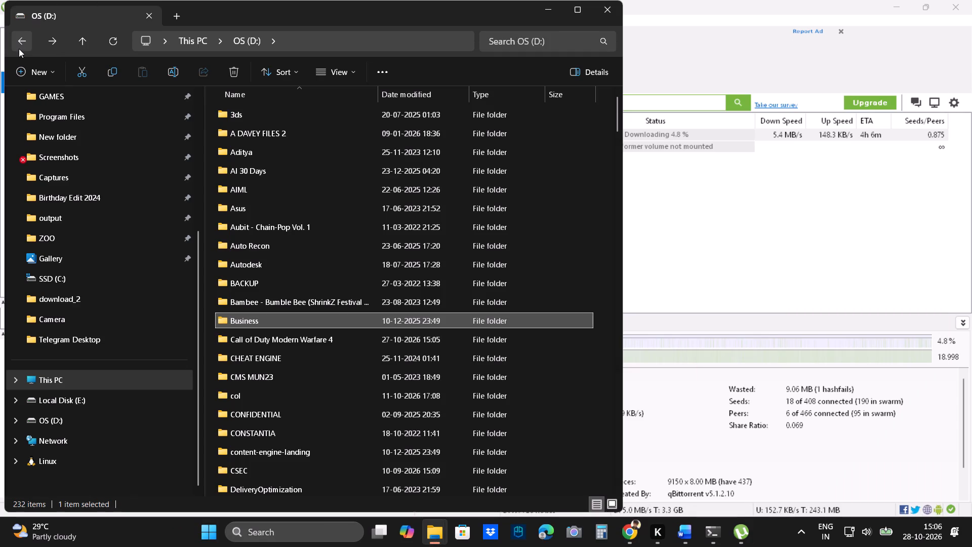
{"action": "double_click", "coordinate": [410, 400]}
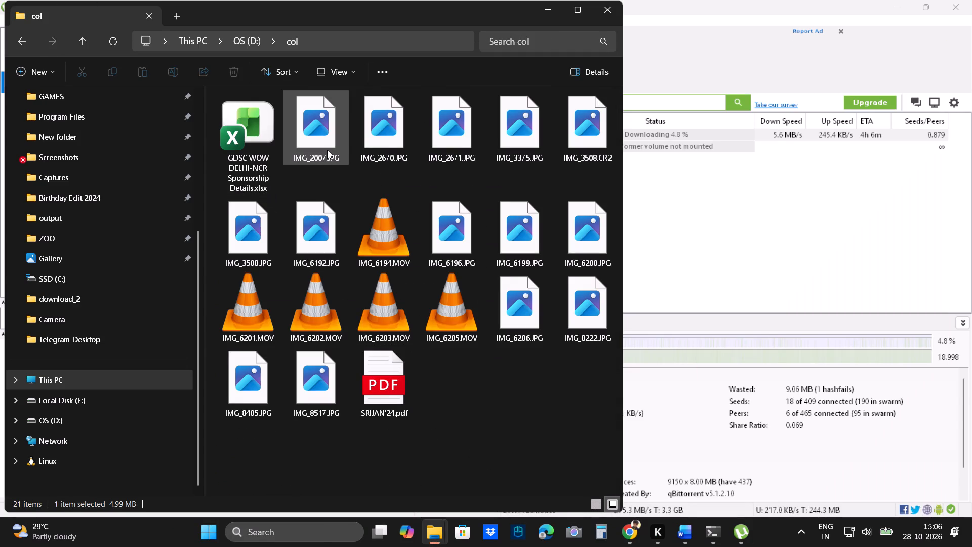
{"action": "double_click", "coordinate": [327, 150]}
{"action": "left_click", "coordinate": [774, 84]}
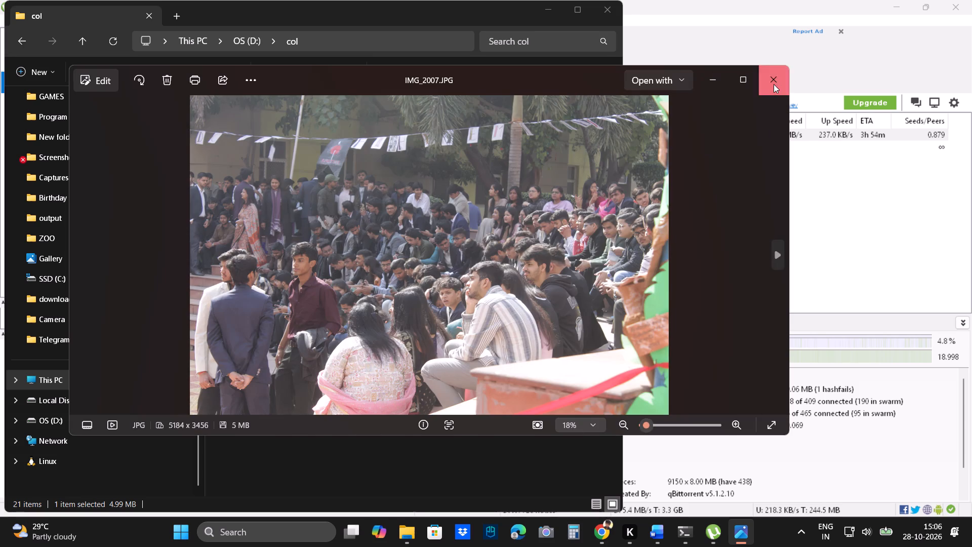
{"action": "left_click", "coordinate": [20, 42]}
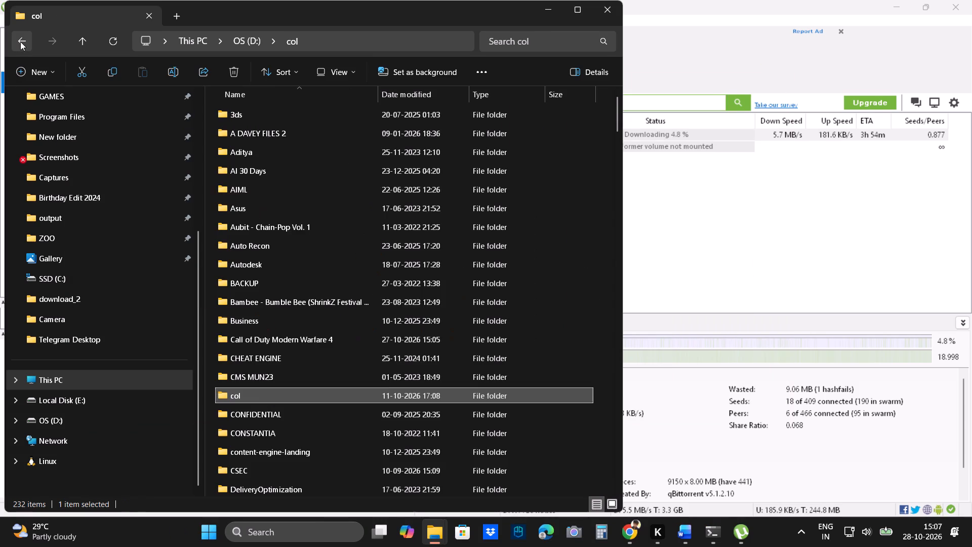
{"action": "scroll", "coordinate": [414, 345], "scroll_direction": "down", "scroll_amount": 2}
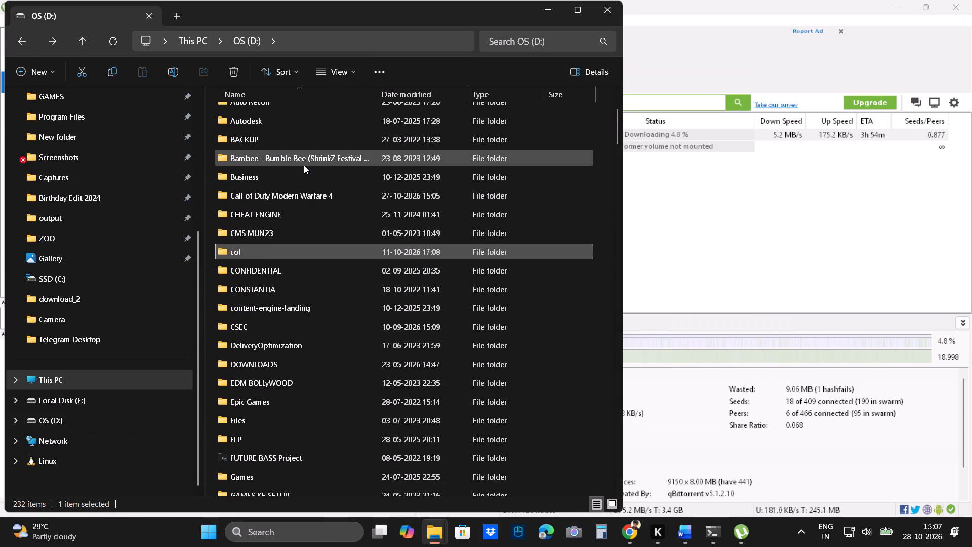
{"action": "left_click", "coordinate": [304, 165]}
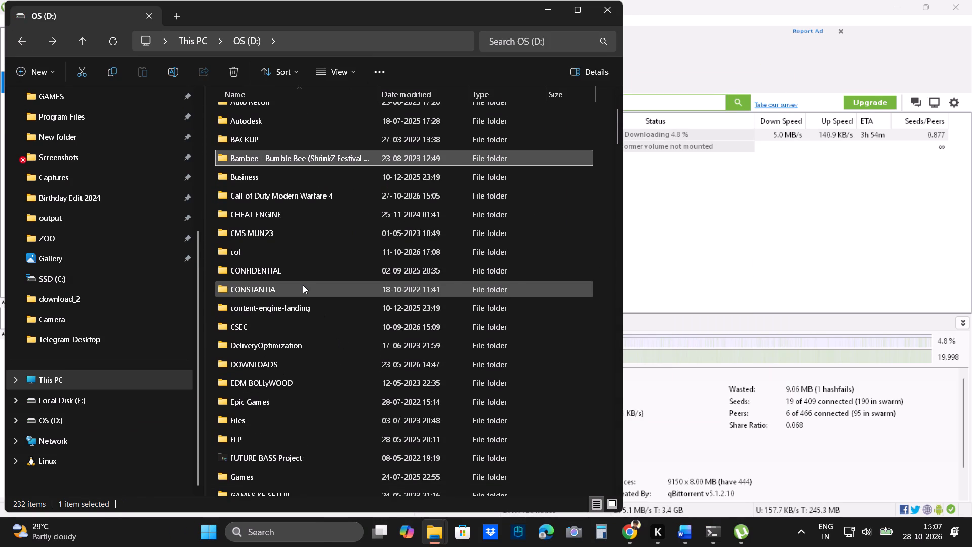
{"action": "double_click", "coordinate": [303, 285]}
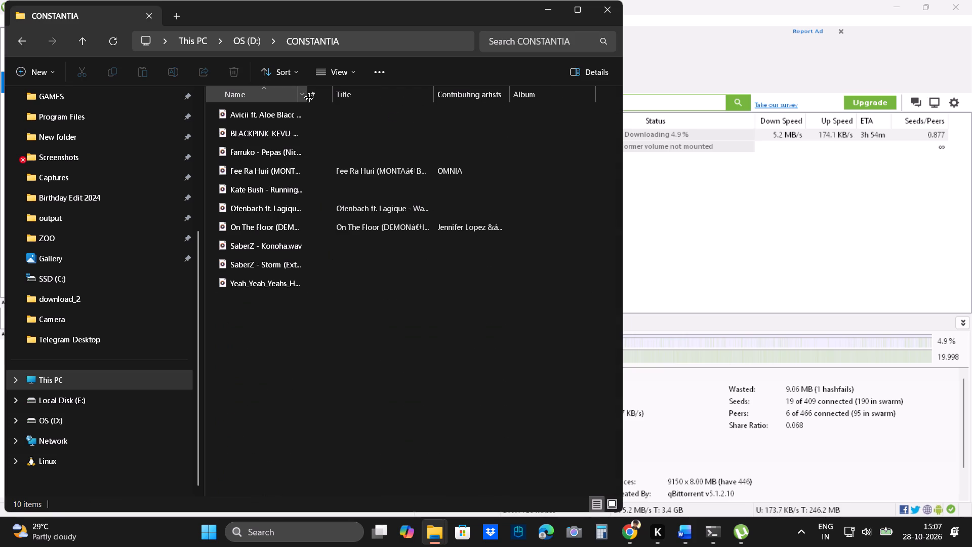
{"action": "left_click_drag", "start_coordinate": [309, 98], "coordinate": [555, 136]}
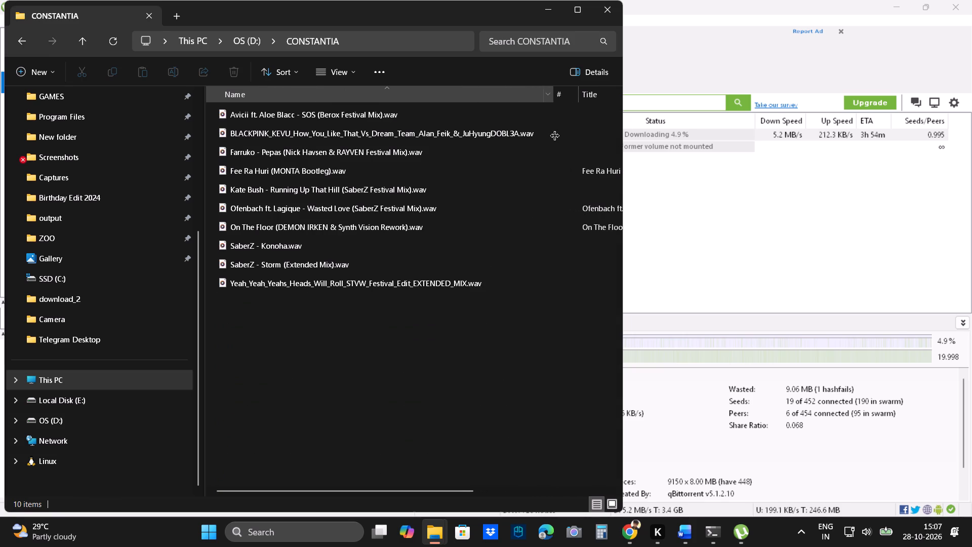
{"action": "left_click_drag", "start_coordinate": [555, 136], "coordinate": [285, 197]}
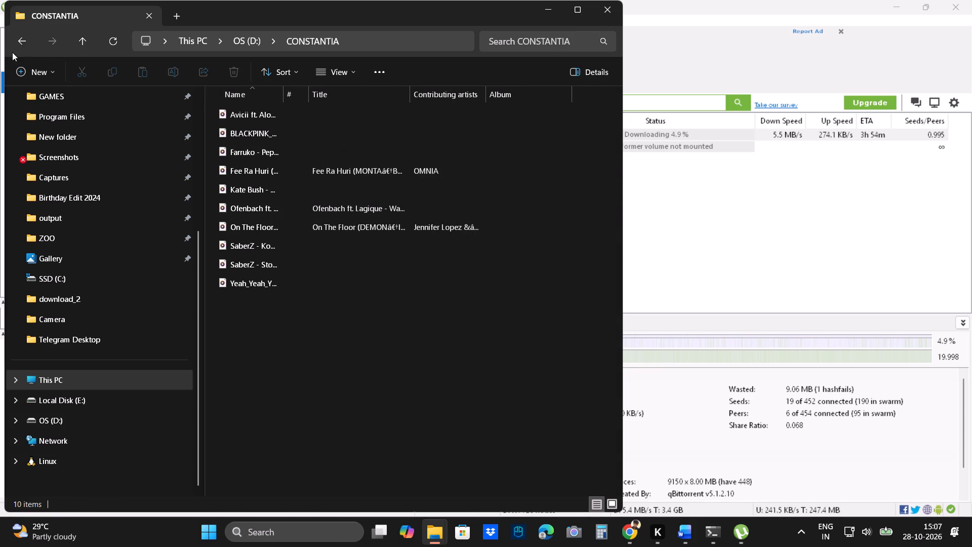
{"action": "left_click", "coordinate": [23, 37]}
Inspect the drive-download-20231206T184406Z-001 and BCAS subfolders of the CONFIDENTIAL folder, viewing the photo DSC_1131.JPG.
{"action": "scroll", "coordinate": [364, 390], "scroll_direction": "down", "scroll_amount": 2}
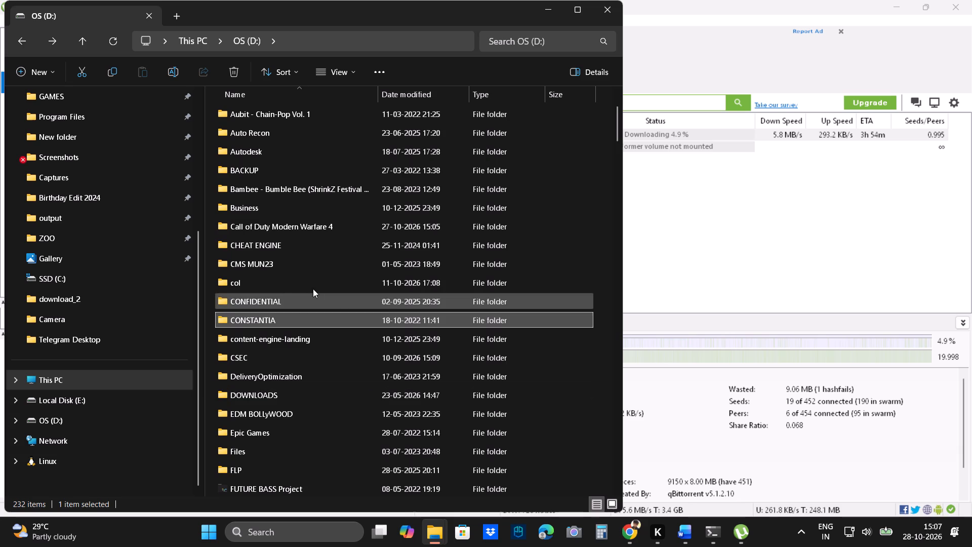
{"action": "double_click", "coordinate": [289, 299]}
{"action": "scroll", "coordinate": [359, 300], "scroll_direction": "down", "scroll_amount": 1}
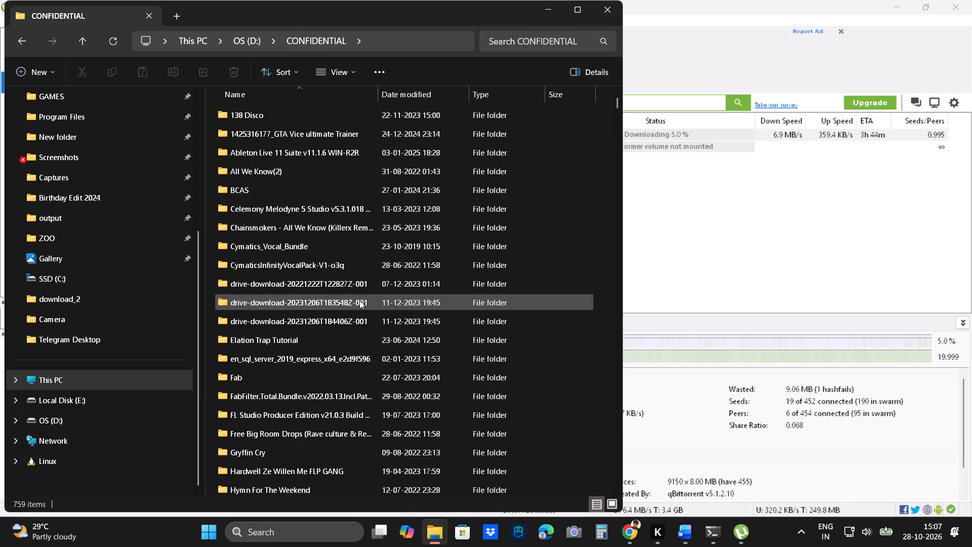
{"action": "scroll", "coordinate": [359, 300], "scroll_direction": "down", "scroll_amount": 1}
{"action": "double_click", "coordinate": [382, 320]}
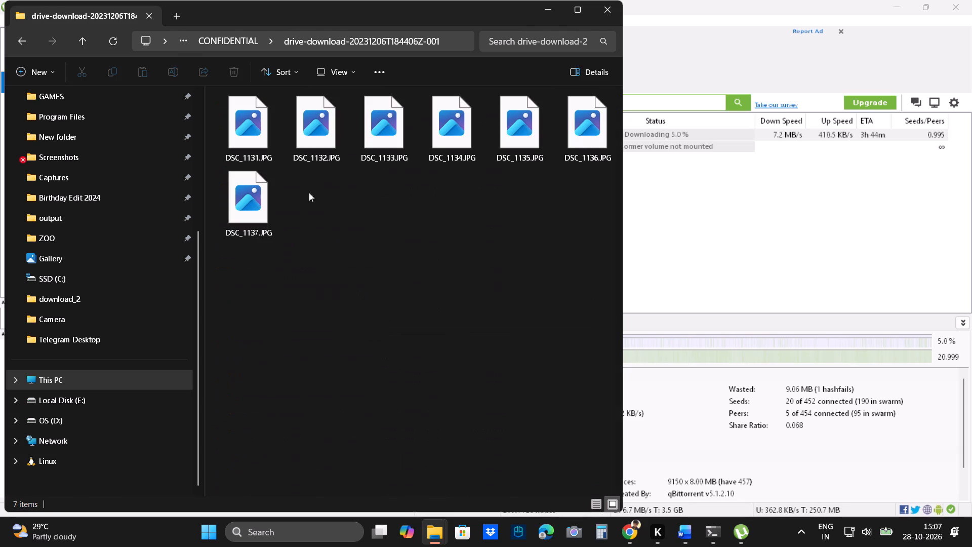
{"action": "double_click", "coordinate": [255, 141]}
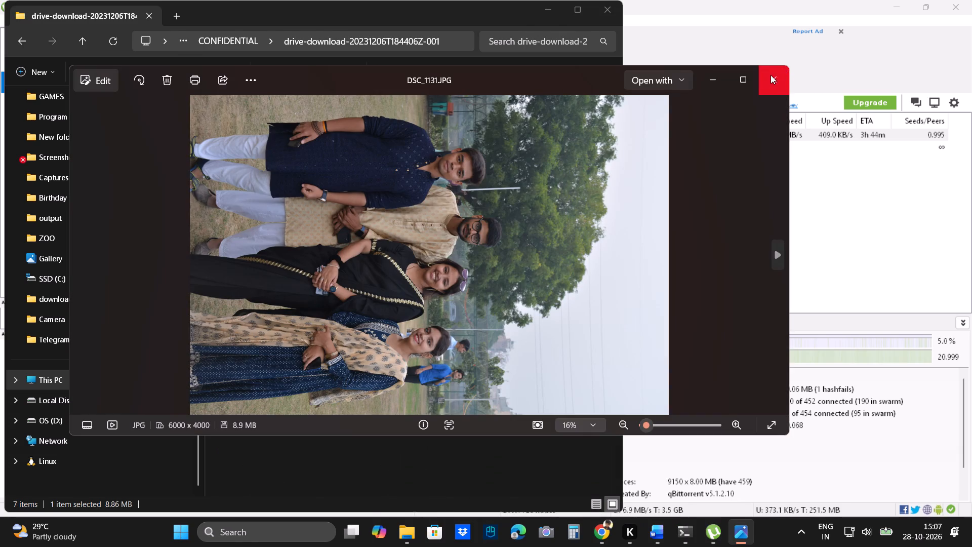
{"action": "left_click", "coordinate": [769, 75]}
{"action": "left_click", "coordinate": [25, 37]}
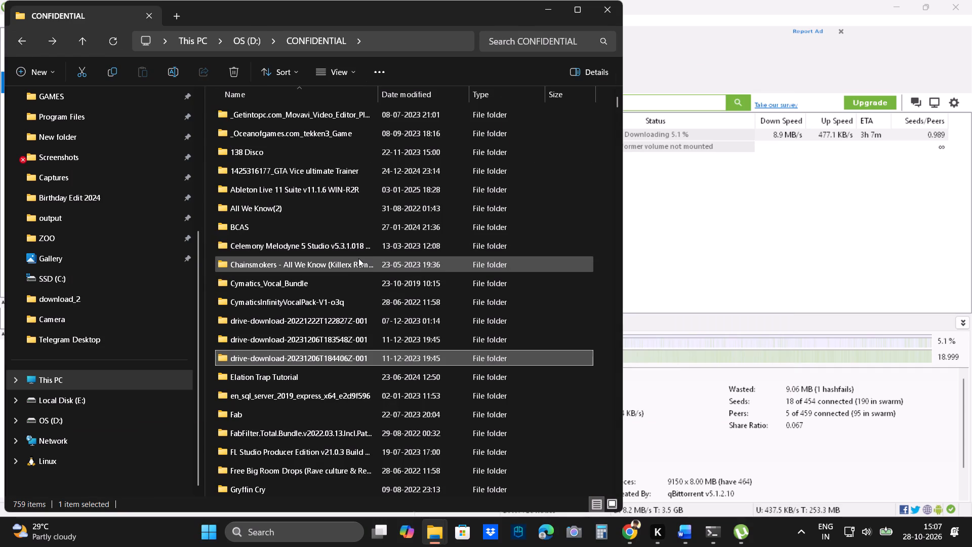
{"action": "double_click", "coordinate": [288, 224]}
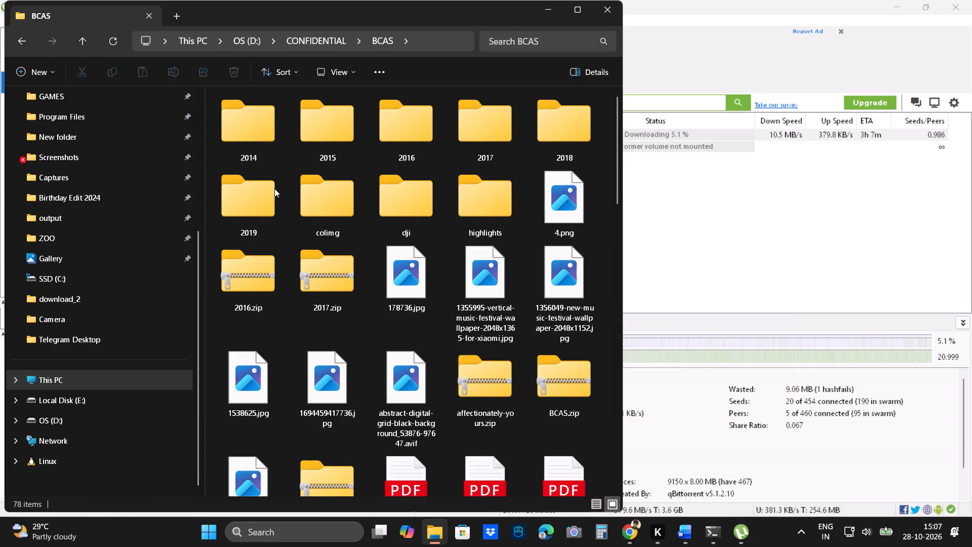
{"action": "scroll", "coordinate": [299, 226], "scroll_direction": "down", "scroll_amount": 7}
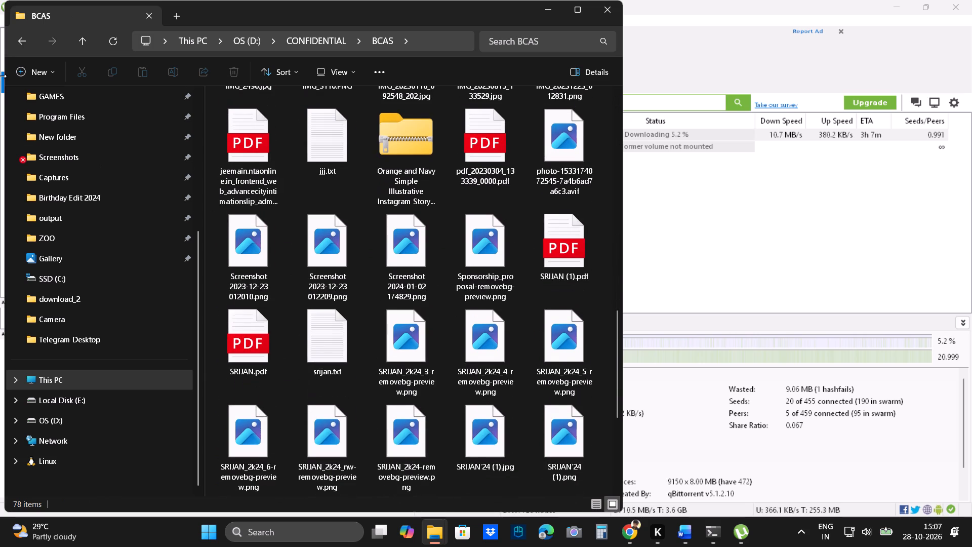
{"action": "left_click", "coordinate": [15, 46]}
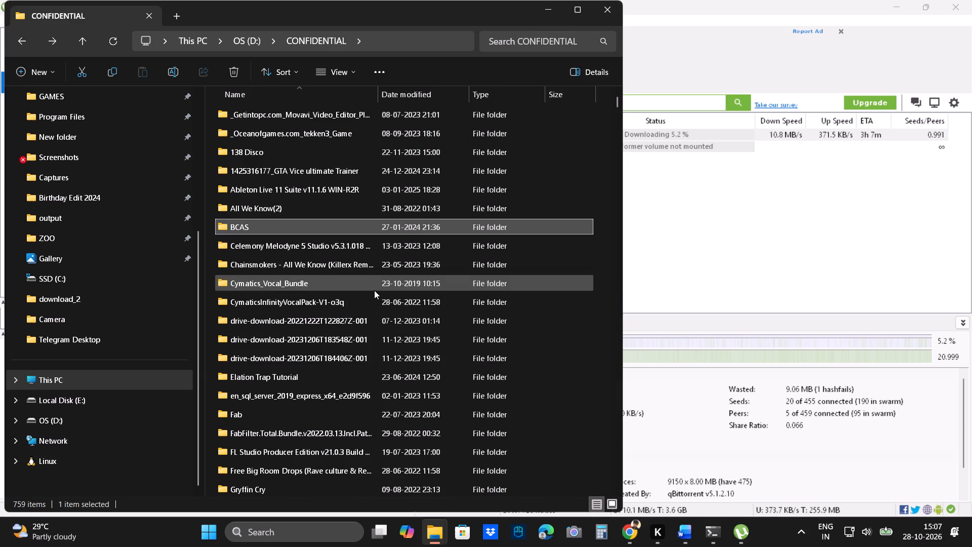
Permanently delete the Ableton Live 11 Suite v11.1.6 WIN-R2R folder from the CONFIDENTIAL folder.
{"action": "left_click", "coordinate": [337, 190]}
{"action": "key", "text": "shift+Delete"}
{"action": "key", "text": "Return"}
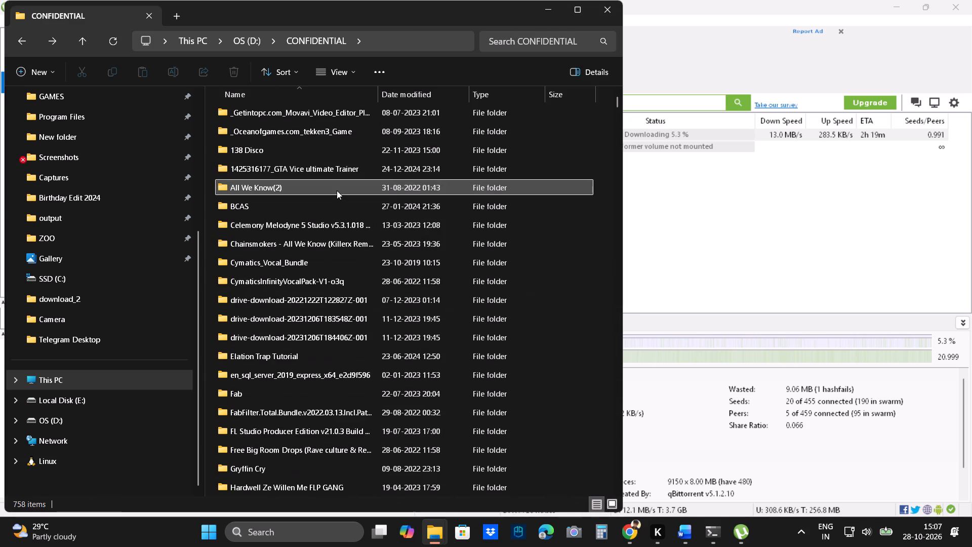
Inspect the first iCloud Photos folder in CONFIDENTIAL, viewing IMG_1918.JPEG and browsing from IMG_1919.JPEG onward to IMG_1924.MP4.
{"action": "scroll", "coordinate": [349, 371], "scroll_direction": "down", "scroll_amount": 2}
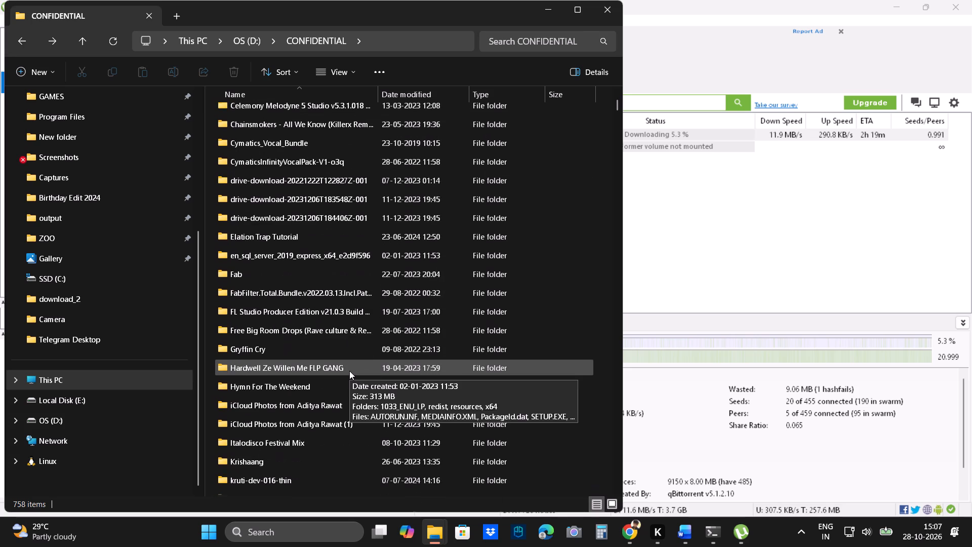
{"action": "scroll", "coordinate": [332, 412], "scroll_direction": "down", "scroll_amount": 3}
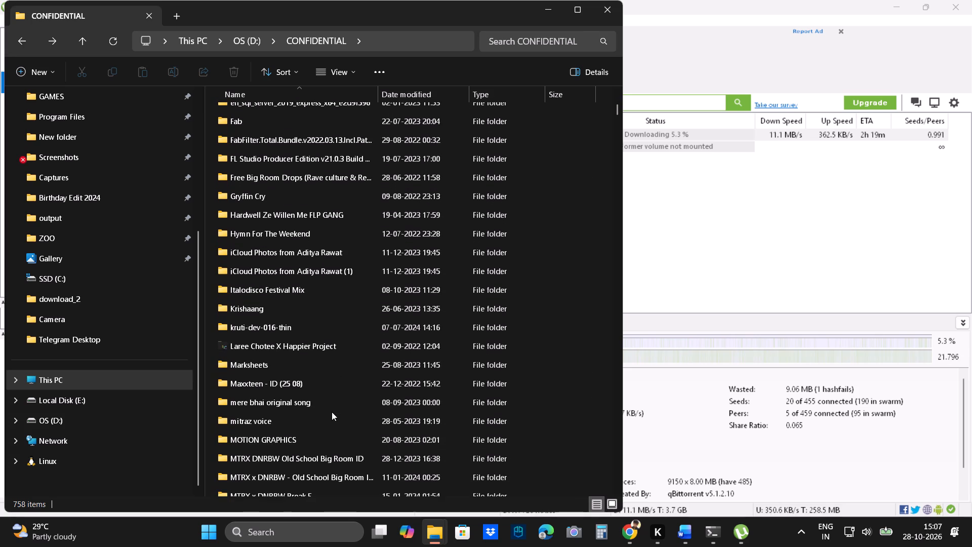
{"action": "double_click", "coordinate": [301, 254]}
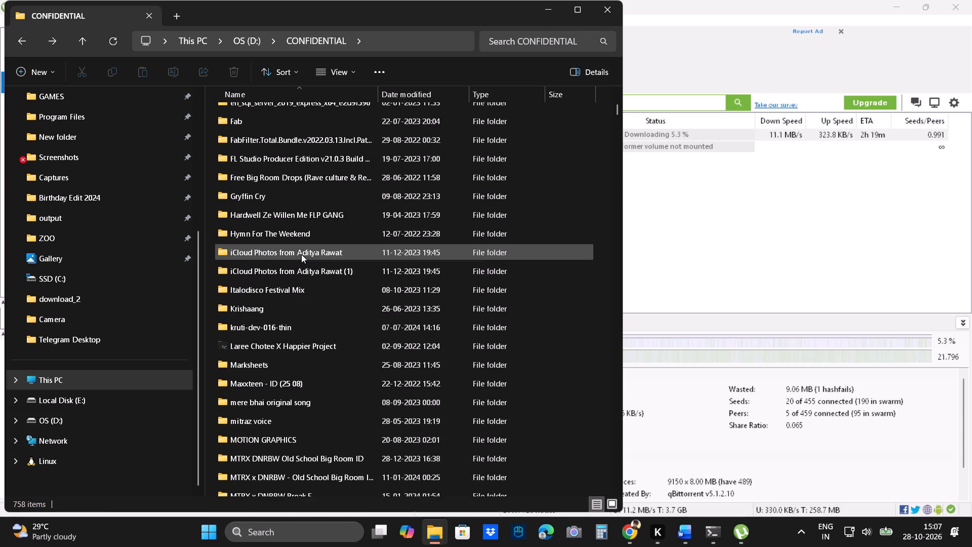
{"action": "double_click", "coordinate": [265, 154]}
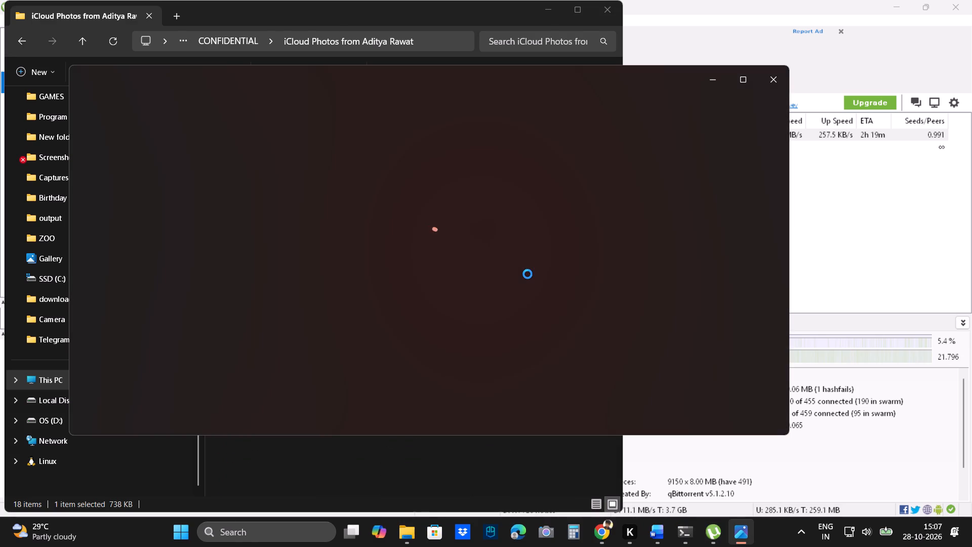
{"action": "left_click", "coordinate": [780, 82]}
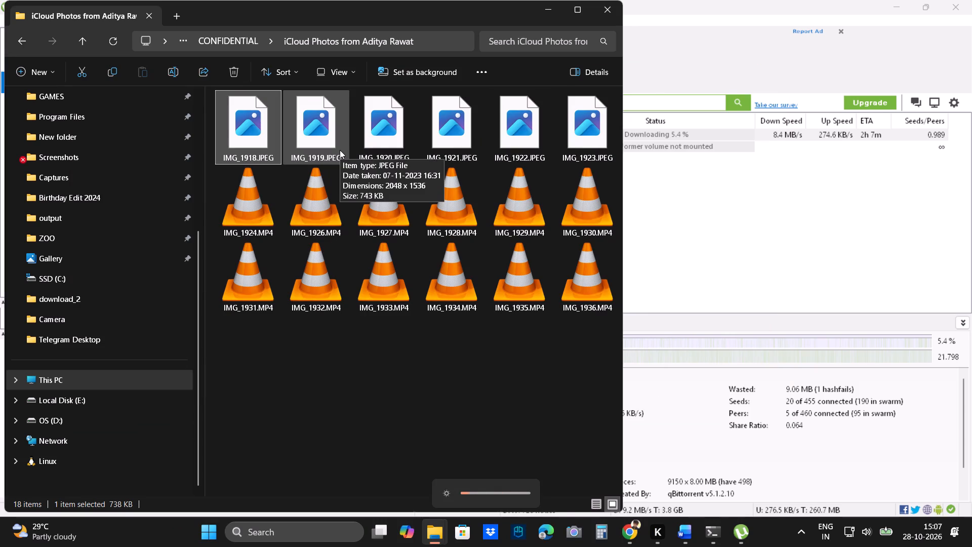
{"action": "double_click", "coordinate": [306, 137]}
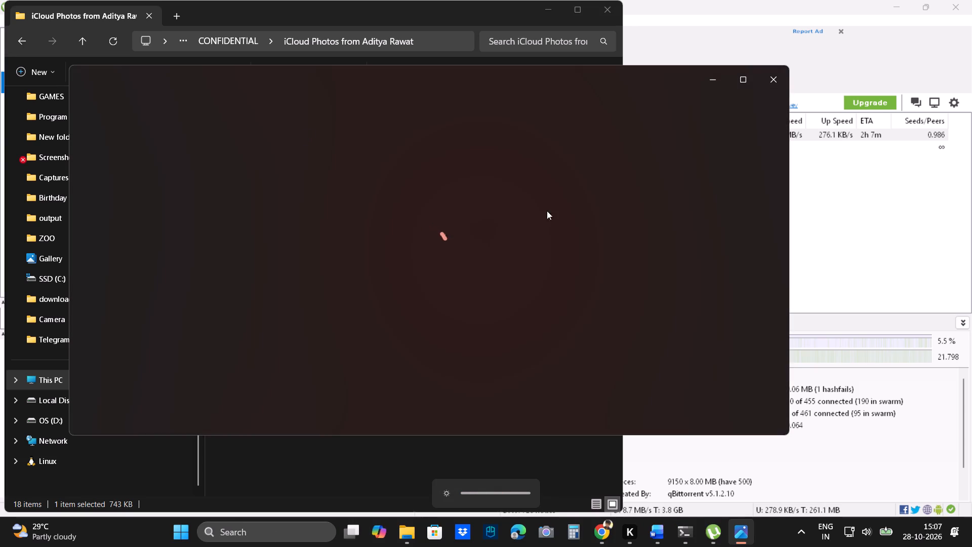
{"action": "key", "text": "Right"}
{"action": "key", "text": "Right"}
{"action": "key", "text": "Right"}
{"action": "key", "text": "Right"}
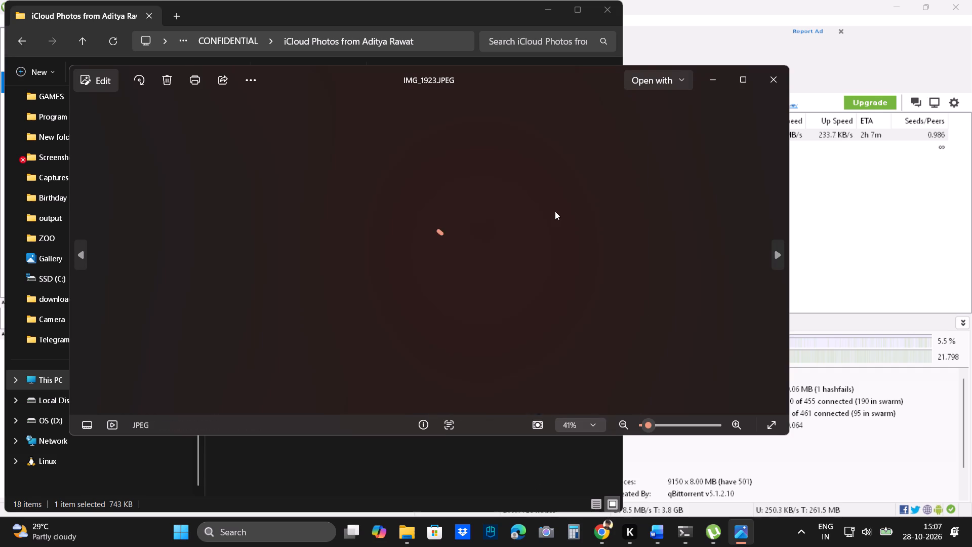
{"action": "key", "text": "Right"}
{"action": "key", "text": "Right"}
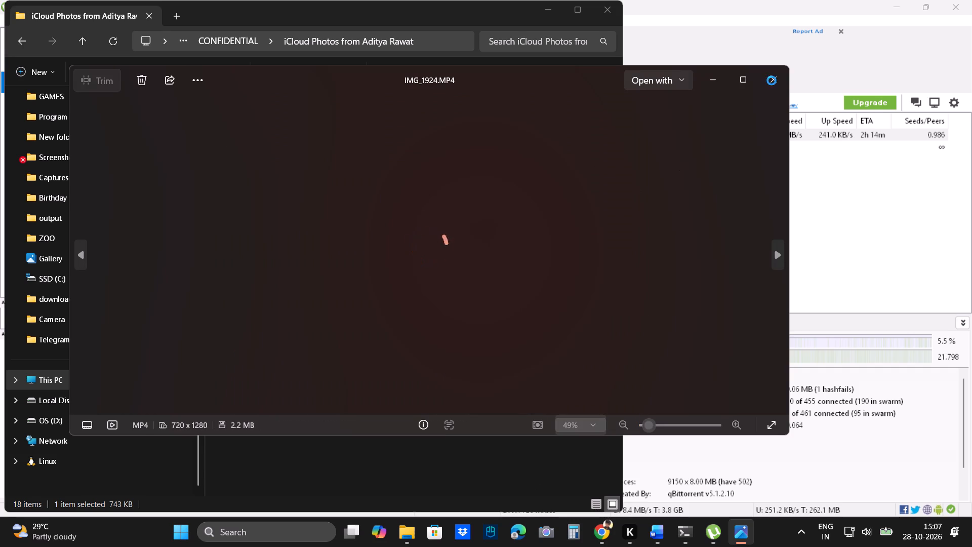
{"action": "left_click", "coordinate": [769, 83]}
{"action": "scroll", "coordinate": [512, 135], "scroll_direction": "left", "scroll_amount": 6}
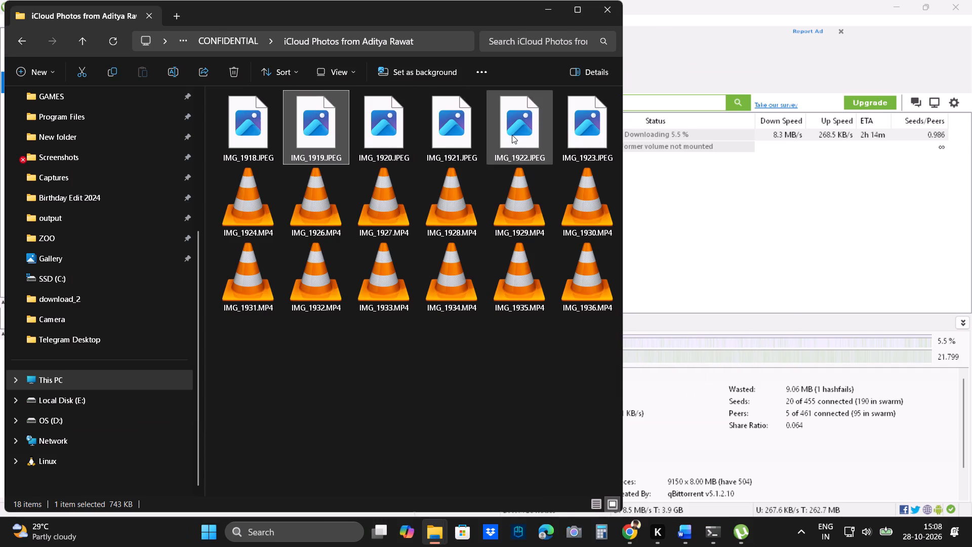
{"action": "left_click", "coordinate": [21, 30]}
{"action": "left_click", "coordinate": [21, 37]}
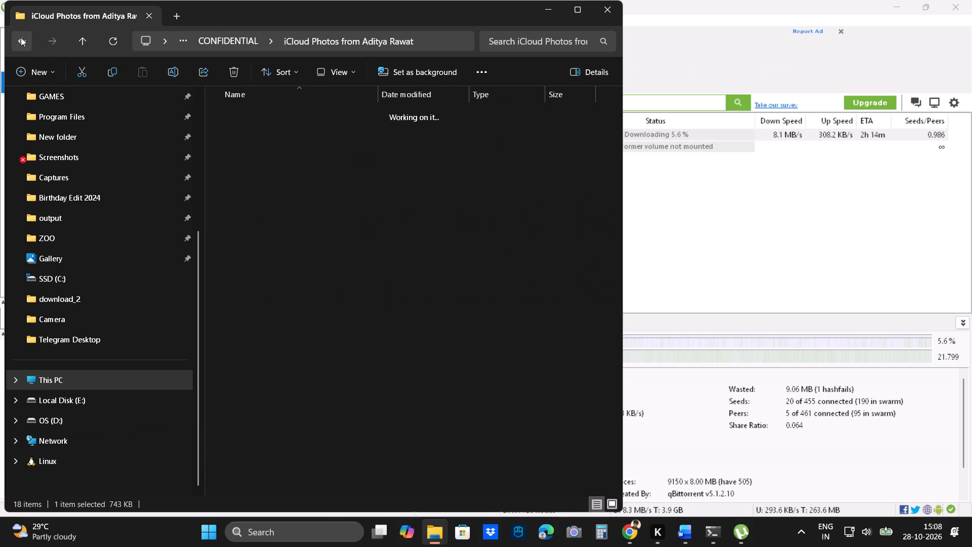
Open the iCloud Photos folder marked (1) in CONFIDENTIAL and the subfolder nested inside it.
{"action": "scroll", "coordinate": [385, 427], "scroll_direction": "down", "scroll_amount": 1}
{"action": "double_click", "coordinate": [347, 412]}
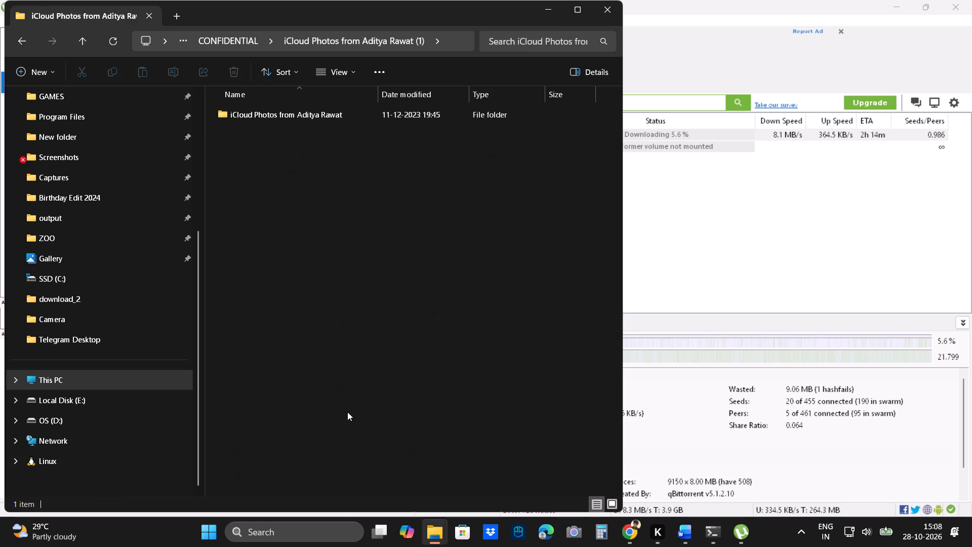
{"action": "double_click", "coordinate": [282, 116]}
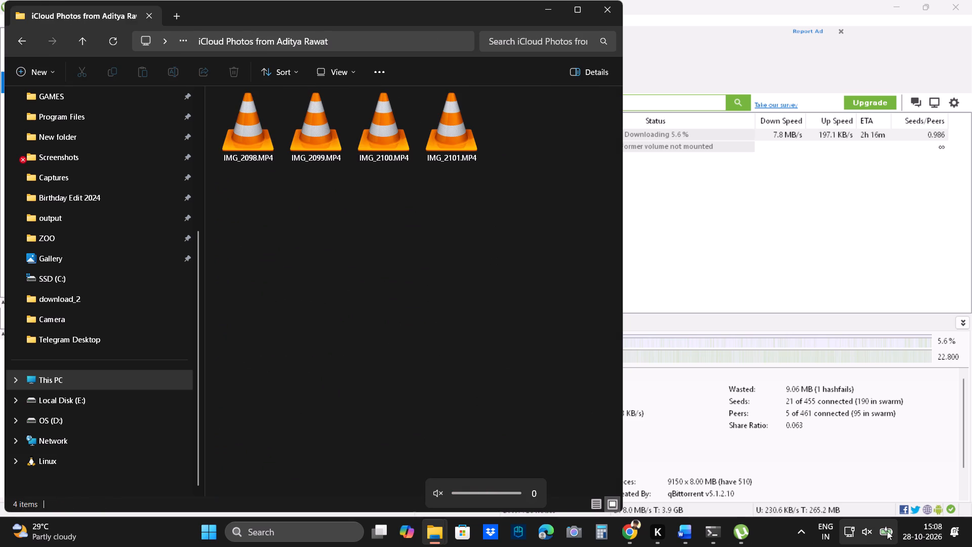
Switch the sound output to Speakers (Steam Streaming Speakers) and lower its volume to zero.
{"action": "left_click", "coordinate": [866, 529]}
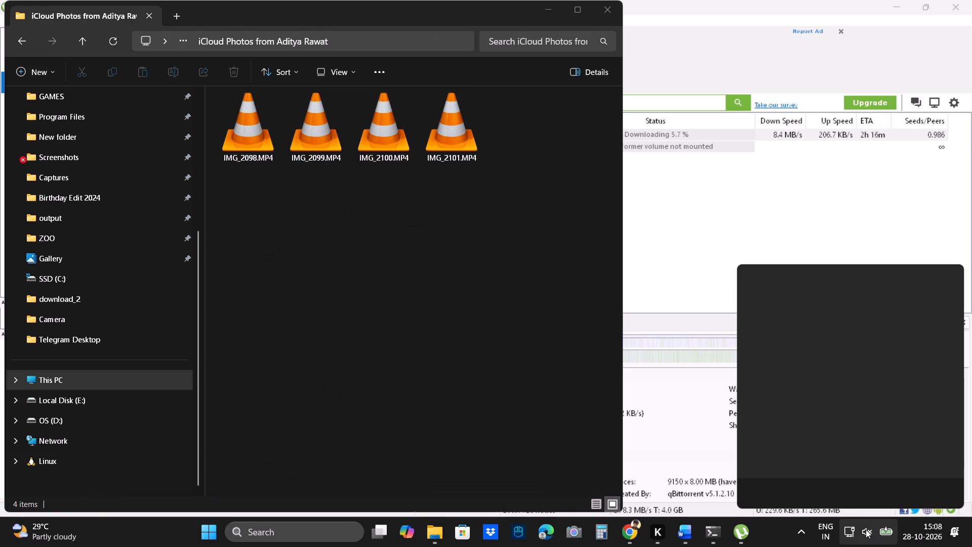
{"action": "left_click", "coordinate": [941, 449]}
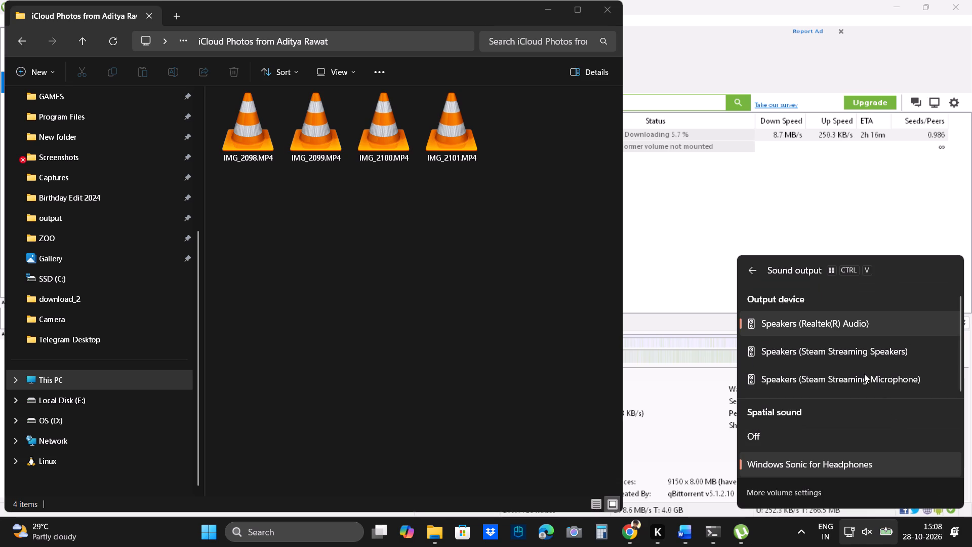
{"action": "left_click", "coordinate": [855, 362]}
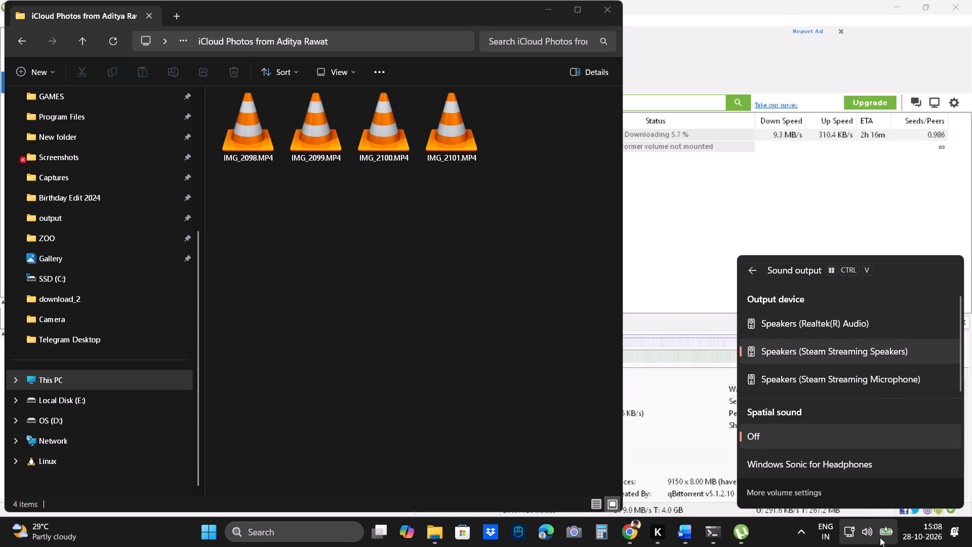
{"action": "left_click", "coordinate": [880, 539]}
{"action": "left_click", "coordinate": [874, 543]}
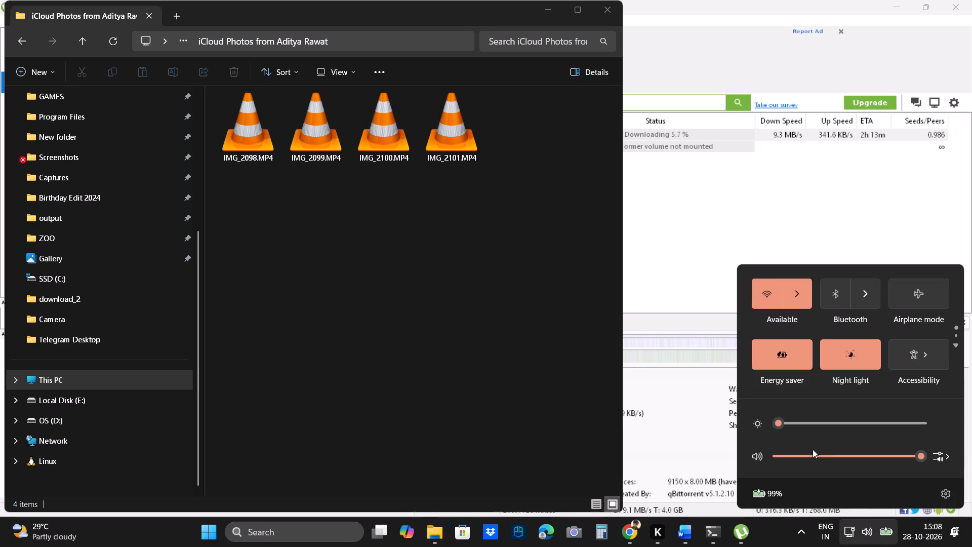
{"action": "triple_click", "coordinate": [811, 448]}
{"action": "left_click_drag", "start_coordinate": [811, 448], "coordinate": [732, 462]}
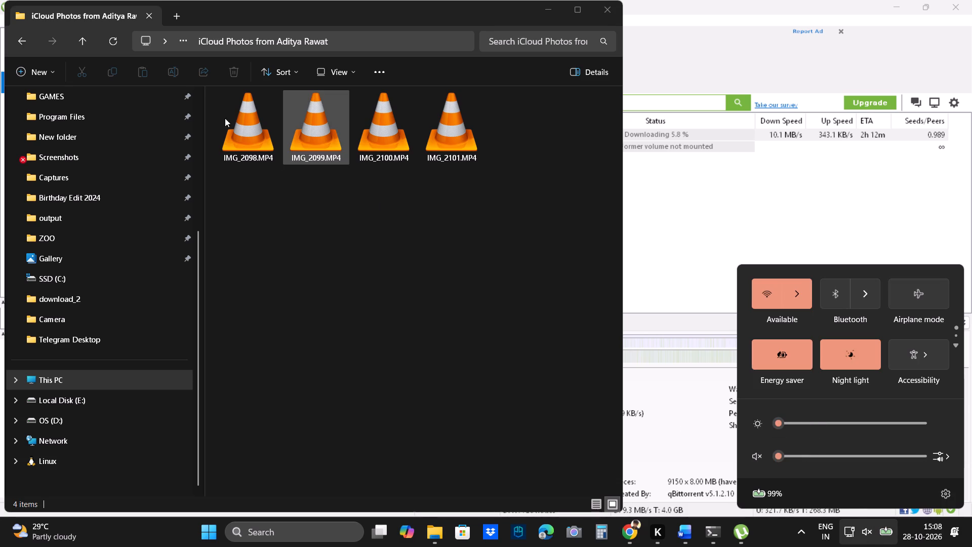
Preview the video IMG_2098.MP4 and return to the CONFIDENTIAL folder.
{"action": "double_click", "coordinate": [225, 118]}
{"action": "left_click", "coordinate": [971, 1]}
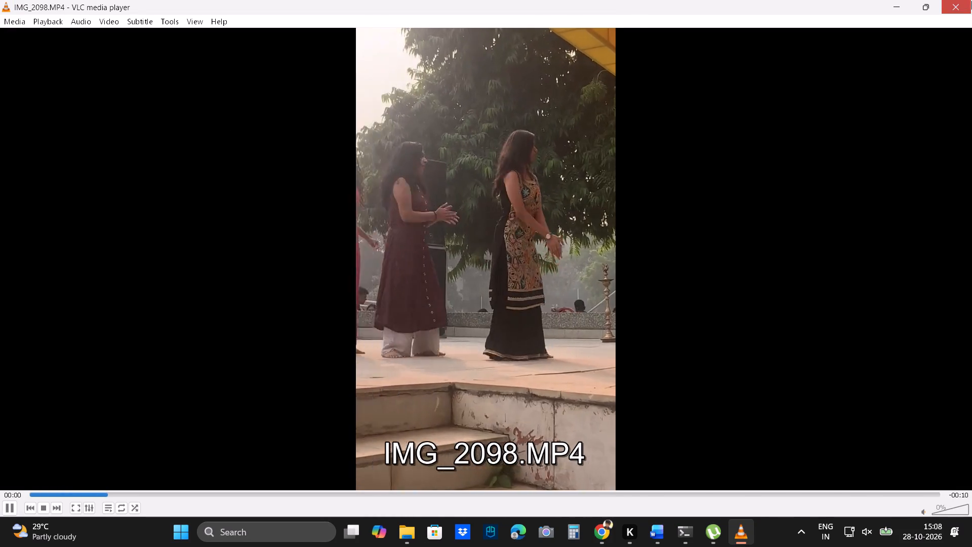
{"action": "left_click", "coordinate": [33, 38]}
{"action": "left_click", "coordinate": [26, 41]}
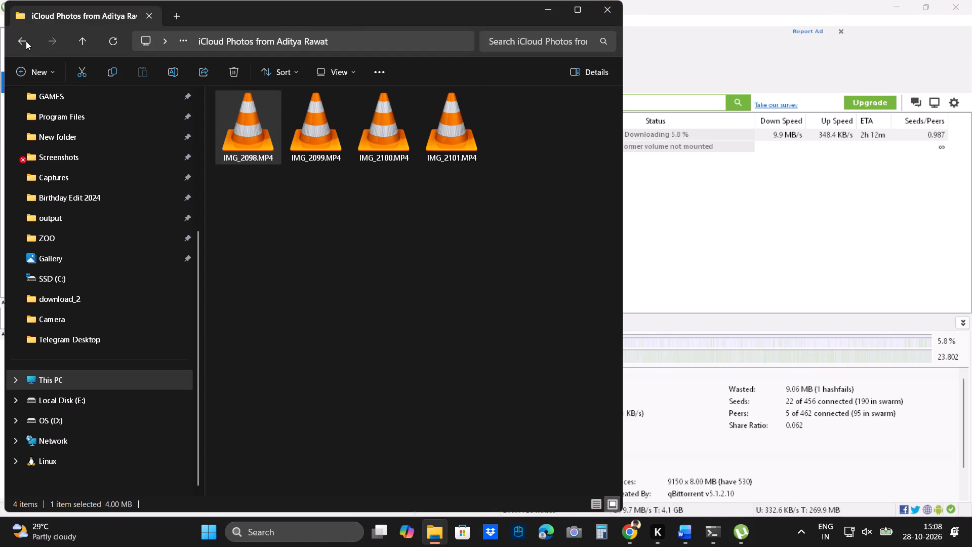
{"action": "left_click", "coordinate": [14, 41]}
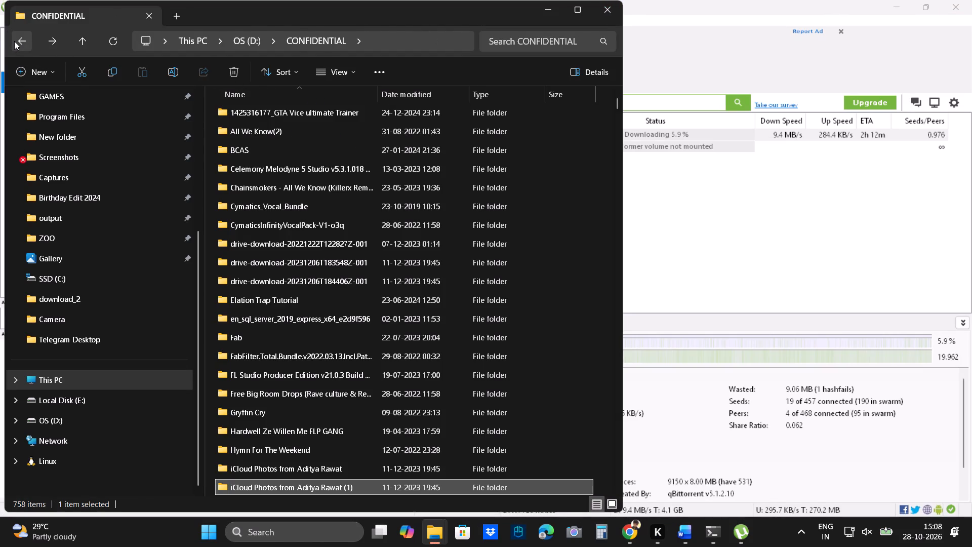
Inspect the contents of the Marksheets and MOTION GRAPHICS subfolders of CONFIDENTIAL.
{"action": "scroll", "coordinate": [376, 355], "scroll_direction": "down", "scroll_amount": 4}
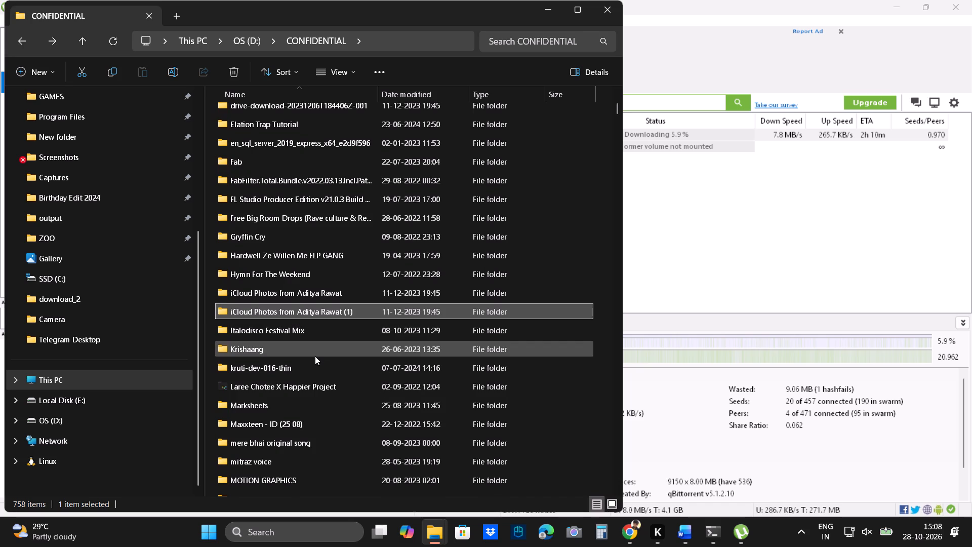
{"action": "scroll", "coordinate": [307, 362], "scroll_direction": "down", "scroll_amount": 1}
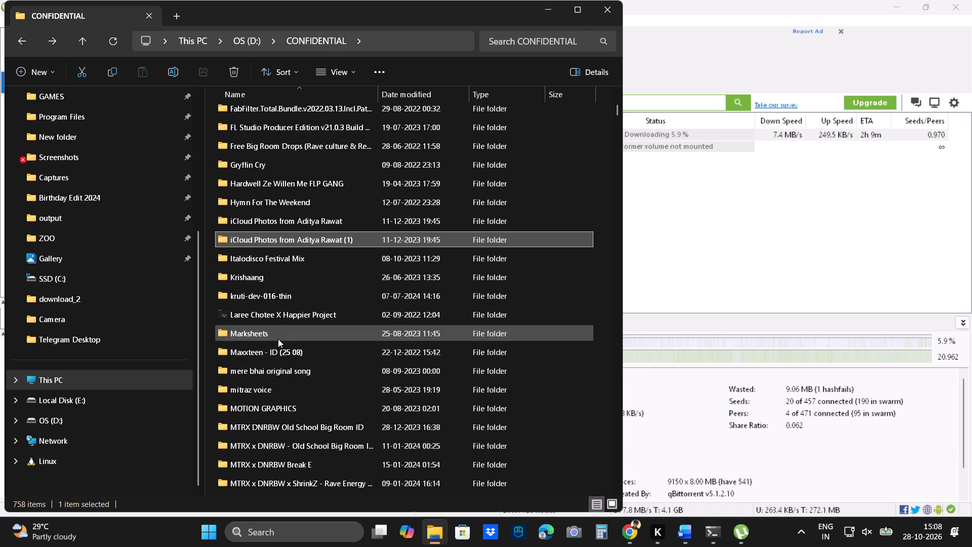
{"action": "double_click", "coordinate": [278, 338]}
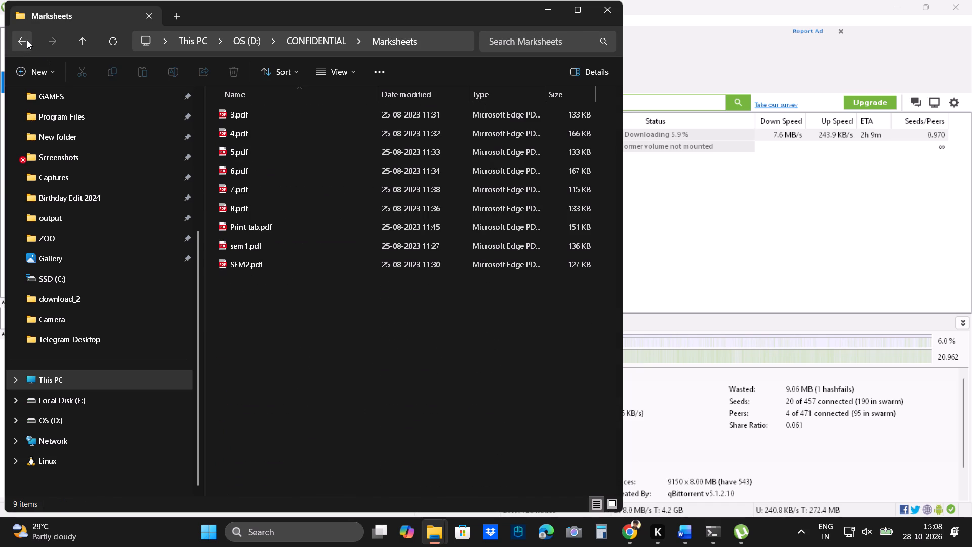
{"action": "left_click", "coordinate": [27, 40]}
{"action": "scroll", "coordinate": [346, 311], "scroll_direction": "down", "scroll_amount": 5}
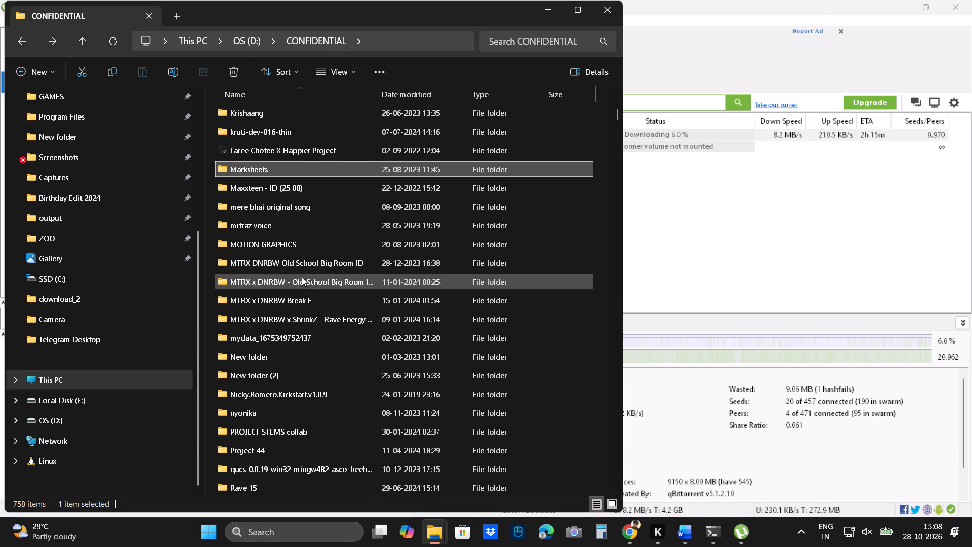
{"action": "double_click", "coordinate": [283, 249]}
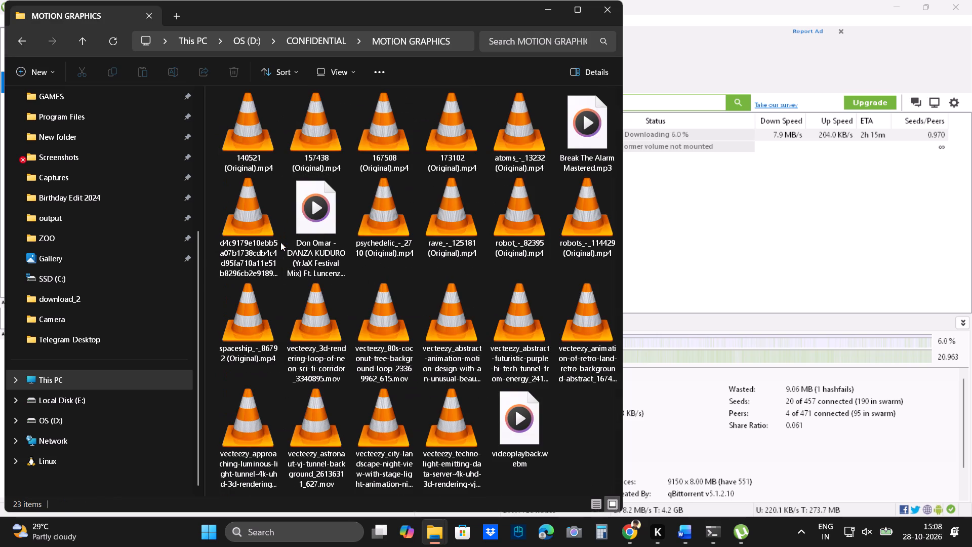
Preview the video 140521 (Original).mp4 in the MOTION GRAPHICS folder and close the player.
{"action": "double_click", "coordinate": [257, 149]}
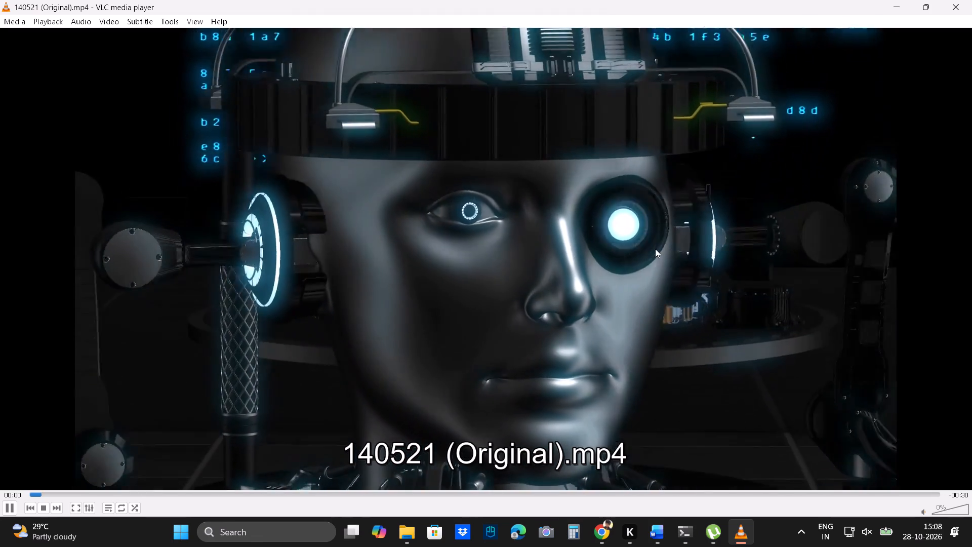
{"action": "left_click", "coordinate": [957, 12]}
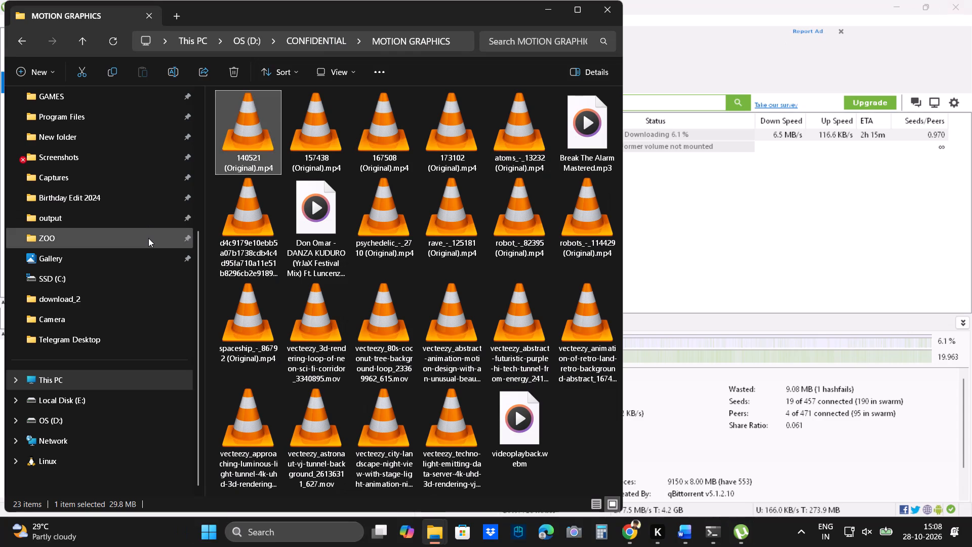
{"action": "scroll", "coordinate": [148, 238], "scroll_direction": "down", "scroll_amount": 2}
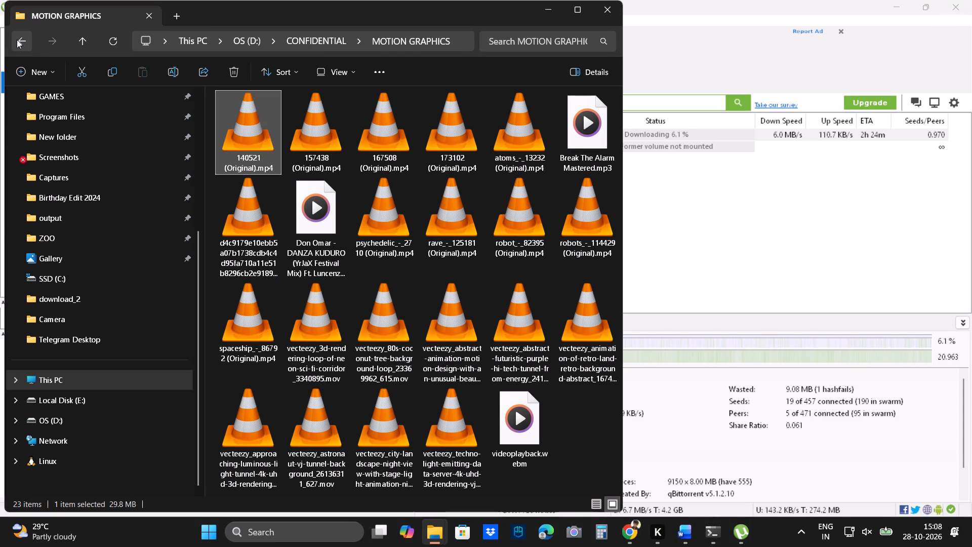
Return to the CONFIDENTIAL folder and permanently delete its MOTION GRAPHICS subfolder.
{"action": "left_click", "coordinate": [17, 40]}
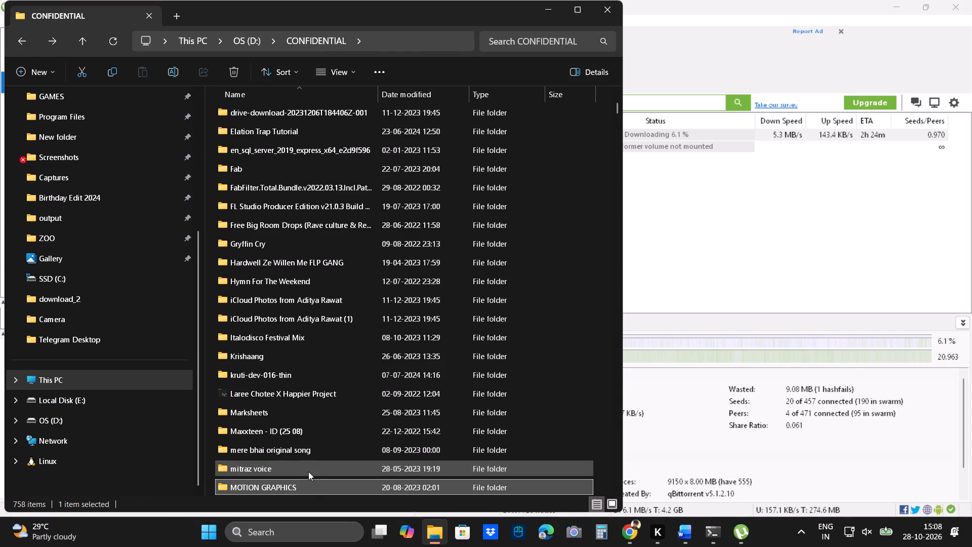
{"action": "key", "text": "shift+Delete"}
{"action": "key", "text": "Return"}
Inspect the nyonika and RAWE subfolders of CONFIDENTIAL, previewing the first WhatsApp image in RAWE.
{"action": "scroll", "coordinate": [308, 472], "scroll_direction": "down", "scroll_amount": 5}
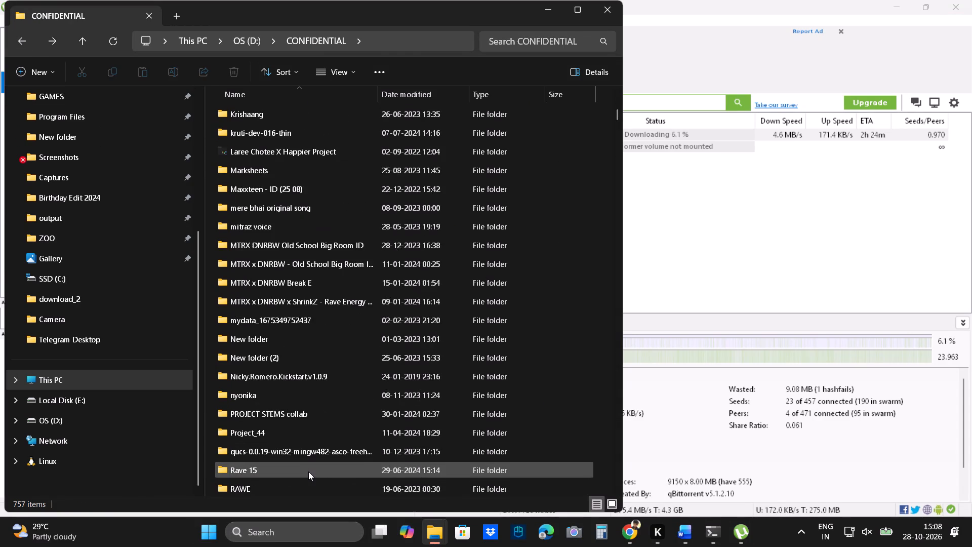
{"action": "double_click", "coordinate": [254, 399]}
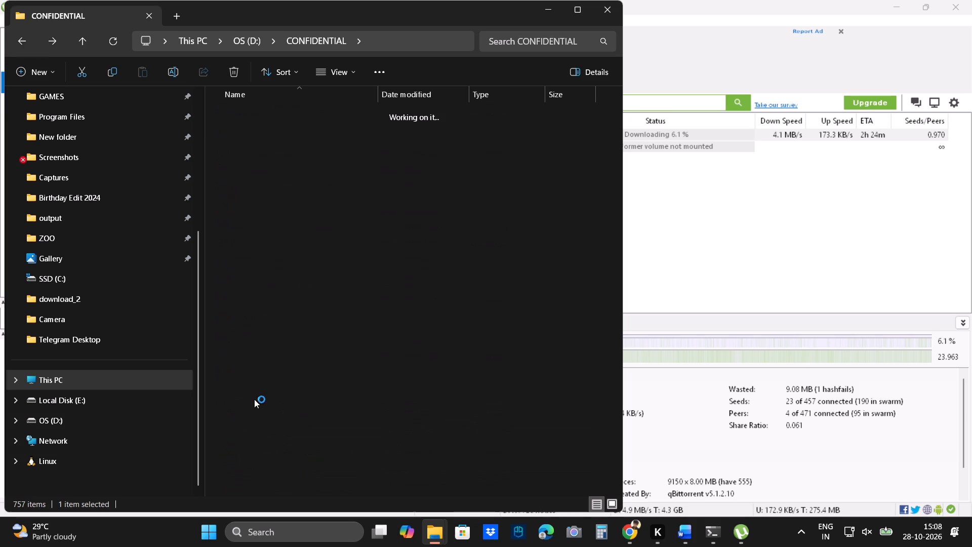
{"action": "left_click", "coordinate": [18, 40]}
{"action": "scroll", "coordinate": [381, 379], "scroll_direction": "down", "scroll_amount": 5}
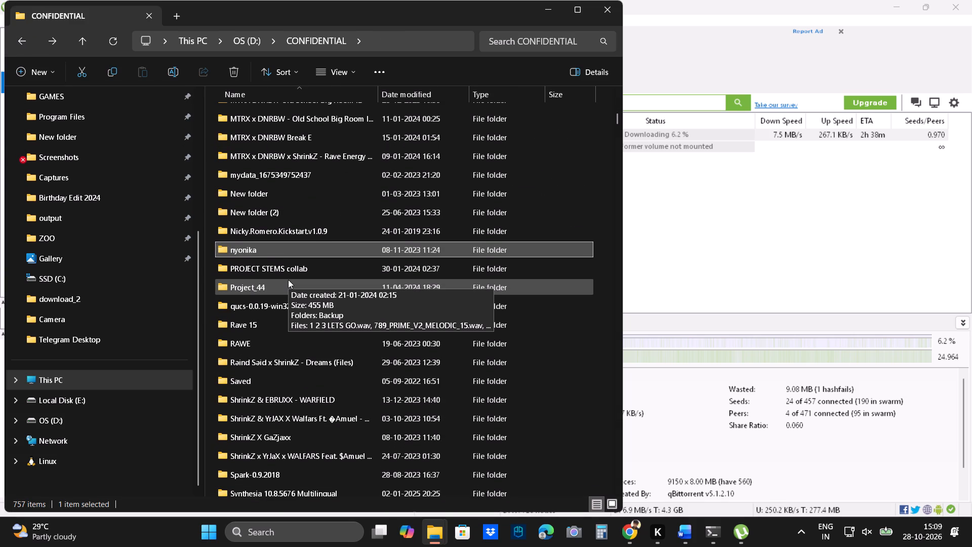
{"action": "double_click", "coordinate": [267, 344]}
{"action": "double_click", "coordinate": [269, 170]}
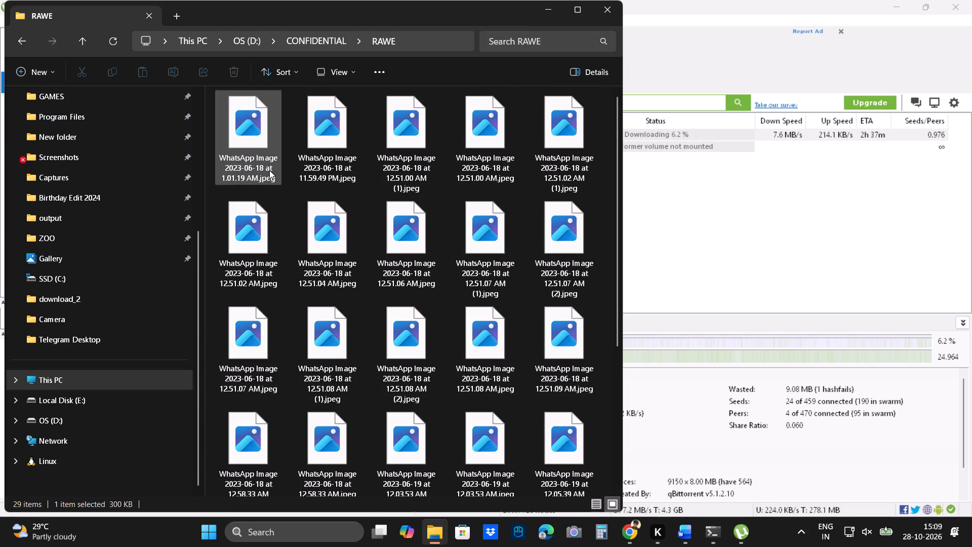
{"action": "left_click", "coordinate": [771, 86]}
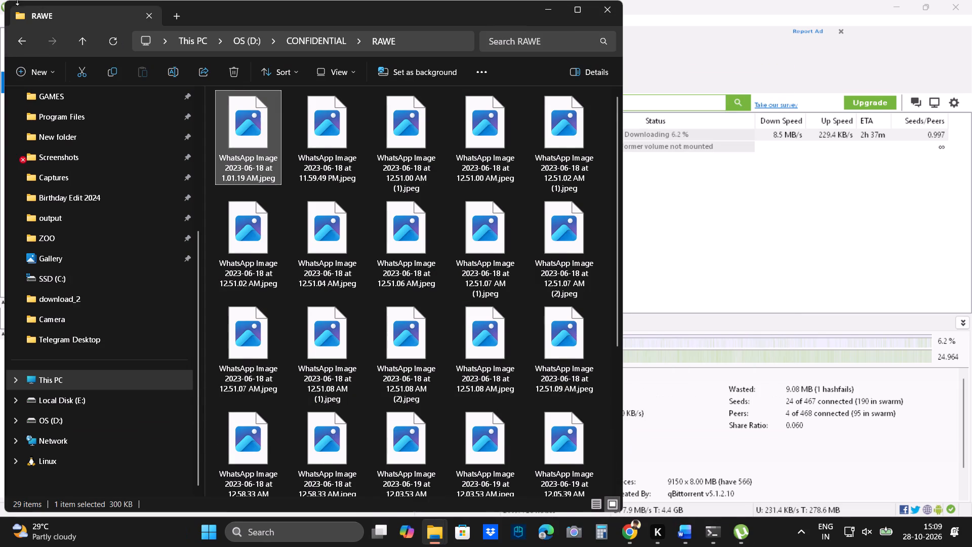
{"action": "left_click", "coordinate": [27, 40]}
Inspect the contents of the sypher.in_20230202 subfolder and return to the CONFIDENTIAL folder.
{"action": "scroll", "coordinate": [477, 313], "scroll_direction": "down", "scroll_amount": 4}
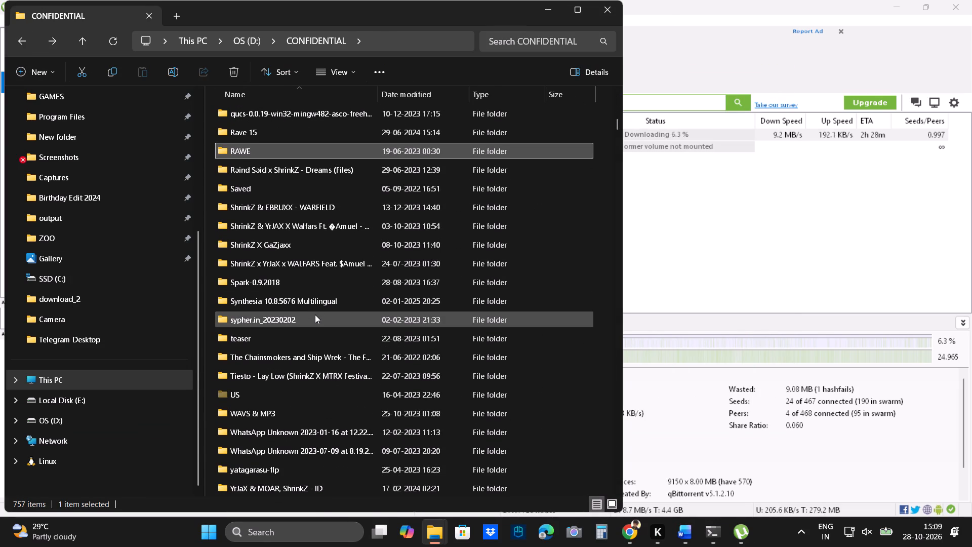
{"action": "left_click", "coordinate": [292, 315]}
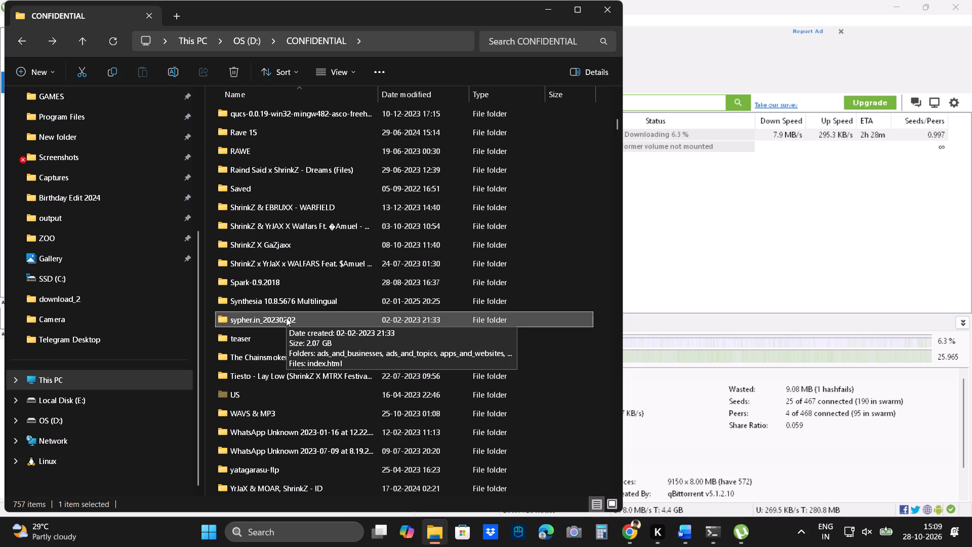
{"action": "double_click", "coordinate": [286, 318]}
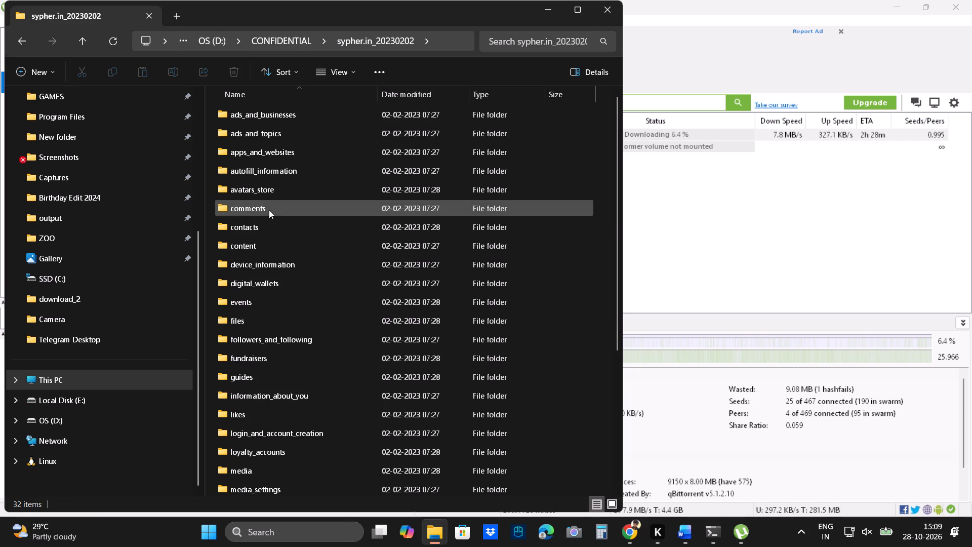
{"action": "scroll", "coordinate": [269, 210], "scroll_direction": "down", "scroll_amount": 5}
{"action": "left_click", "coordinate": [16, 39]}
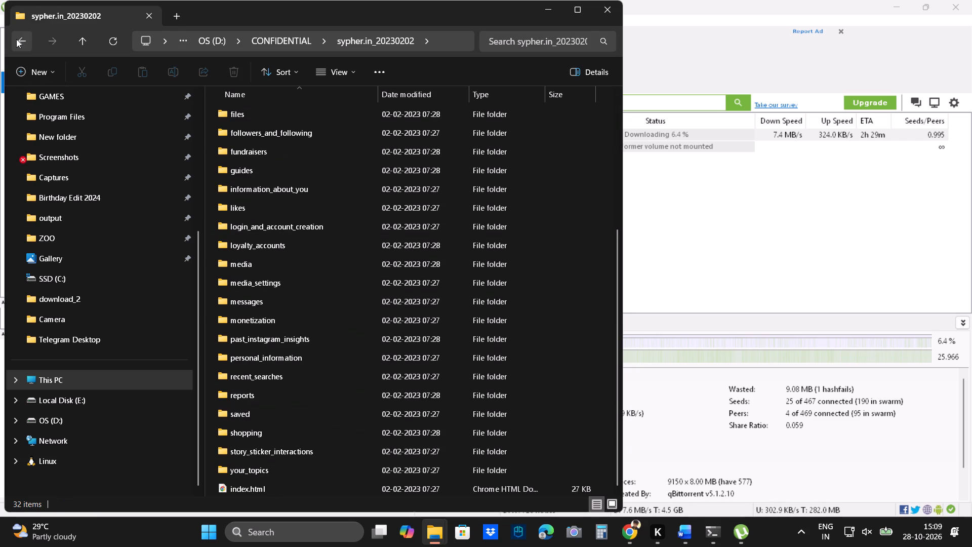
Look through the loose files in CONFIDENTIAL and preview the WhatsApp videos dated 2023-04-10 and 2023-04-06.
{"action": "scroll", "coordinate": [368, 382], "scroll_direction": "down", "scroll_amount": 5}
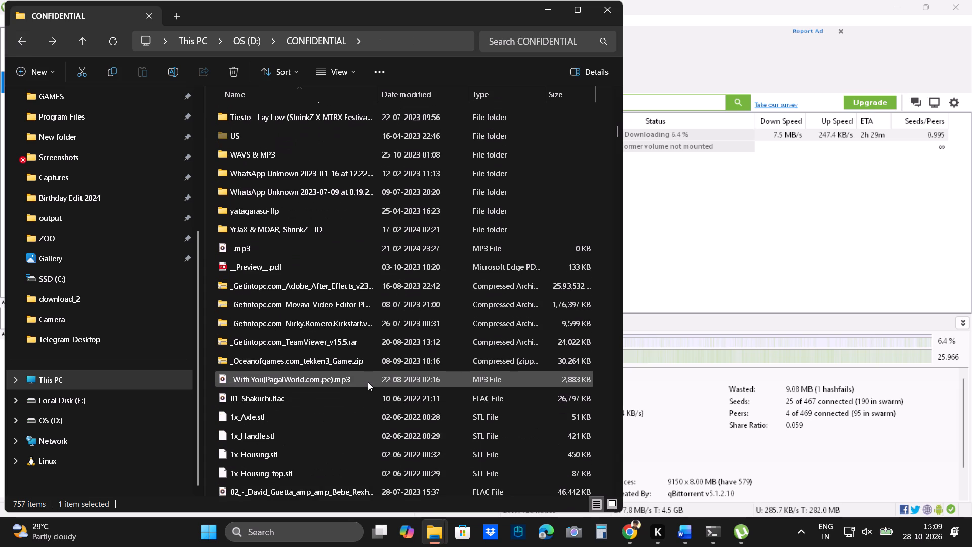
{"action": "scroll", "coordinate": [368, 382], "scroll_direction": "down", "scroll_amount": 20}
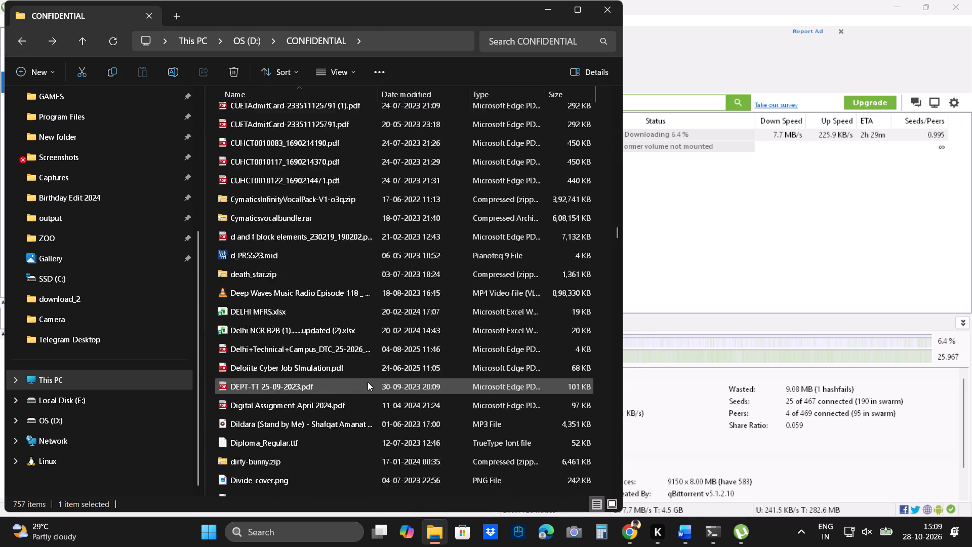
{"action": "scroll", "coordinate": [368, 382], "scroll_direction": "down", "scroll_amount": 16}
{"action": "scroll", "coordinate": [368, 382], "scroll_direction": "down", "scroll_amount": 6}
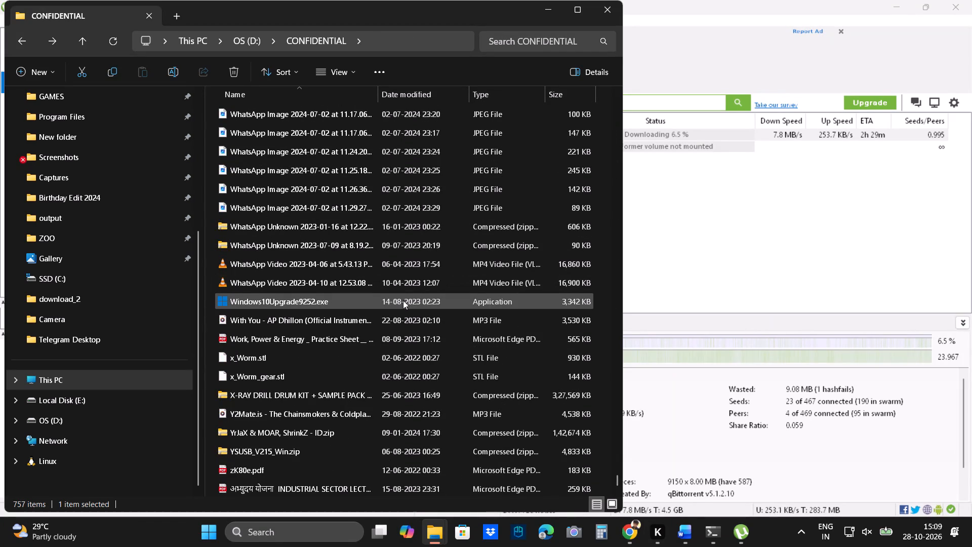
{"action": "double_click", "coordinate": [390, 287]}
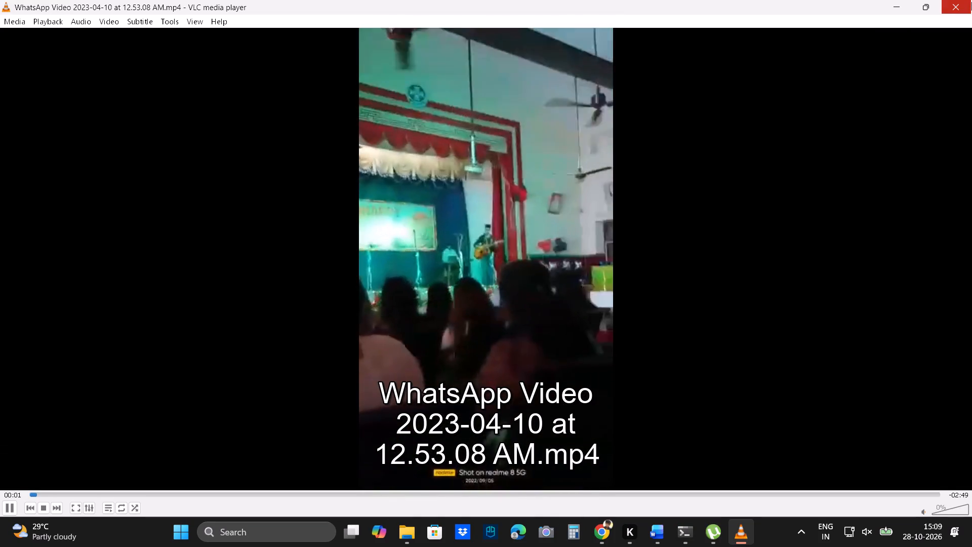
{"action": "left_click", "coordinate": [962, 2]}
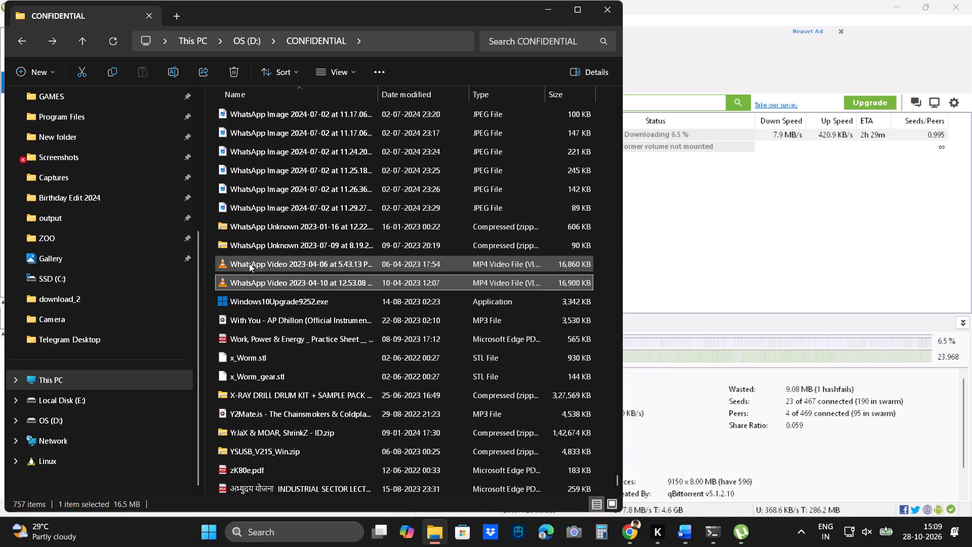
{"action": "double_click", "coordinate": [250, 262]}
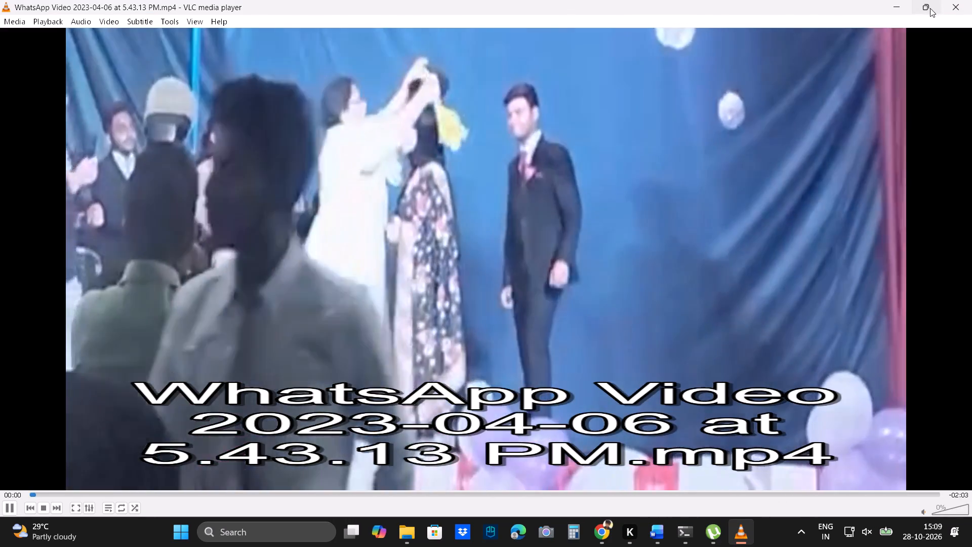
{"action": "left_click", "coordinate": [962, 3]}
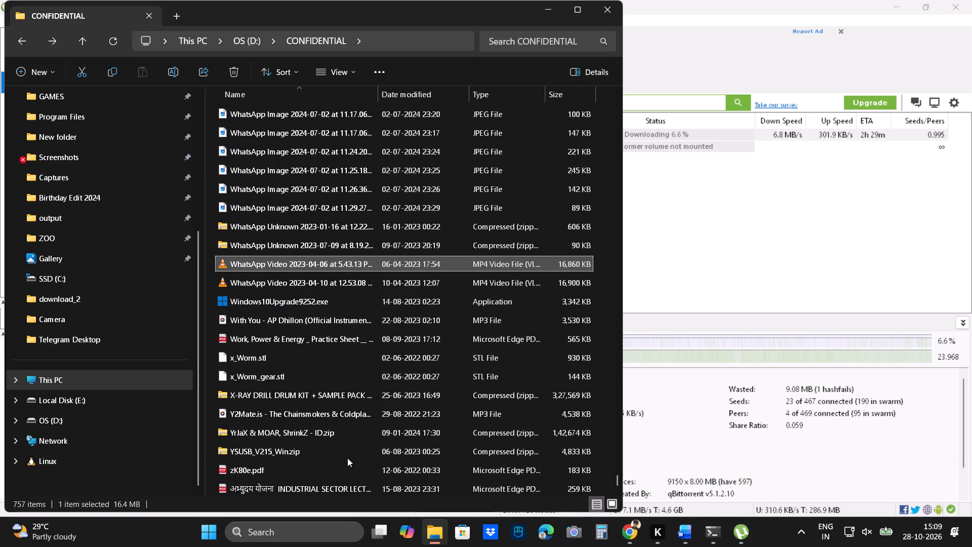
Leave the CONFIDENTIAL folder through OS (D:) to the This PC drive overview, and close the File Explorer window.
{"action": "scroll", "coordinate": [408, 273], "scroll_direction": "up", "scroll_amount": 6}
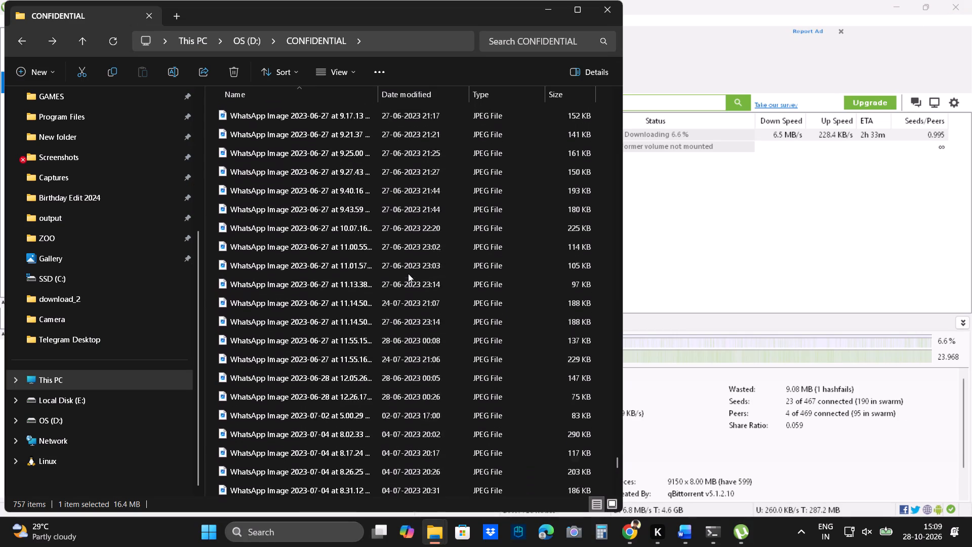
{"action": "scroll", "coordinate": [408, 273], "scroll_direction": "up", "scroll_amount": 5}
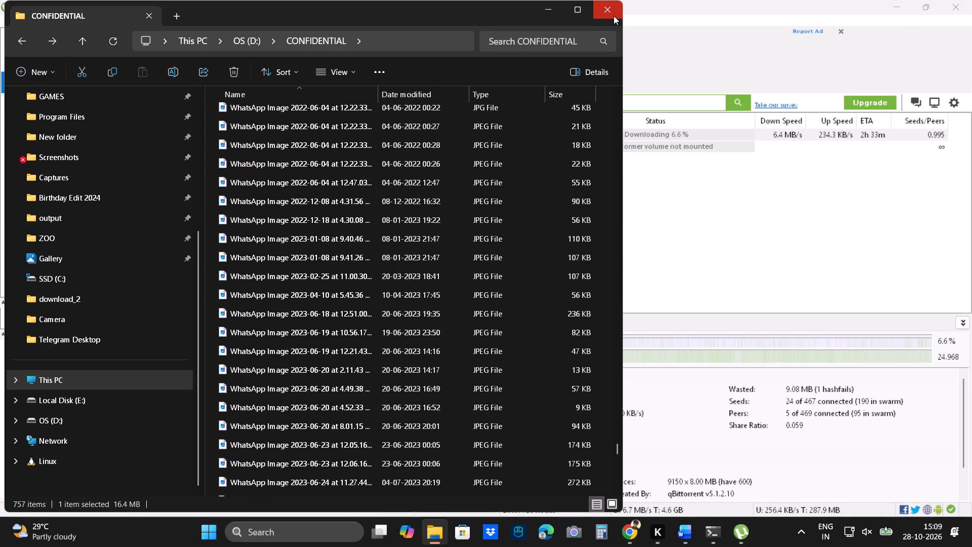
{"action": "left_click", "coordinate": [236, 34]}
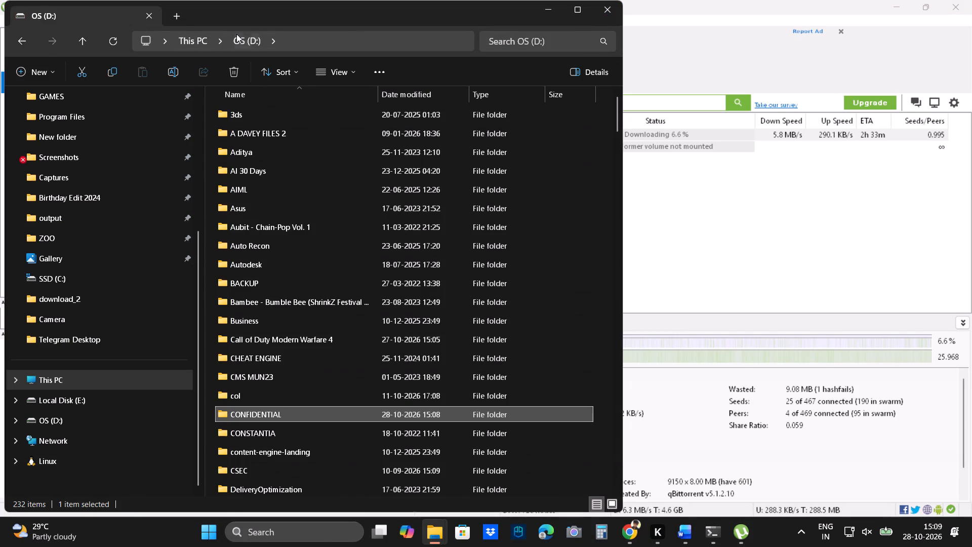
{"action": "left_click", "coordinate": [53, 373]}
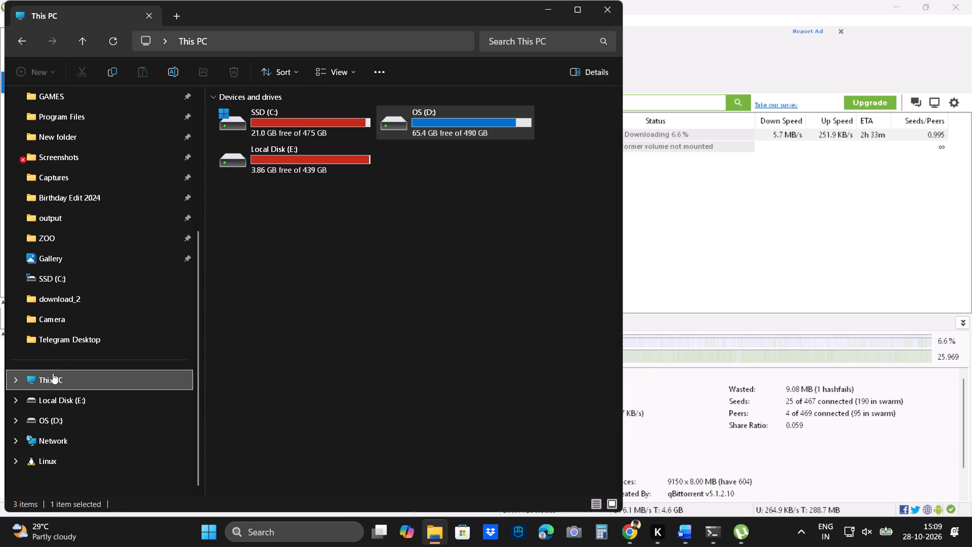
{"action": "left_click", "coordinate": [611, 7]}
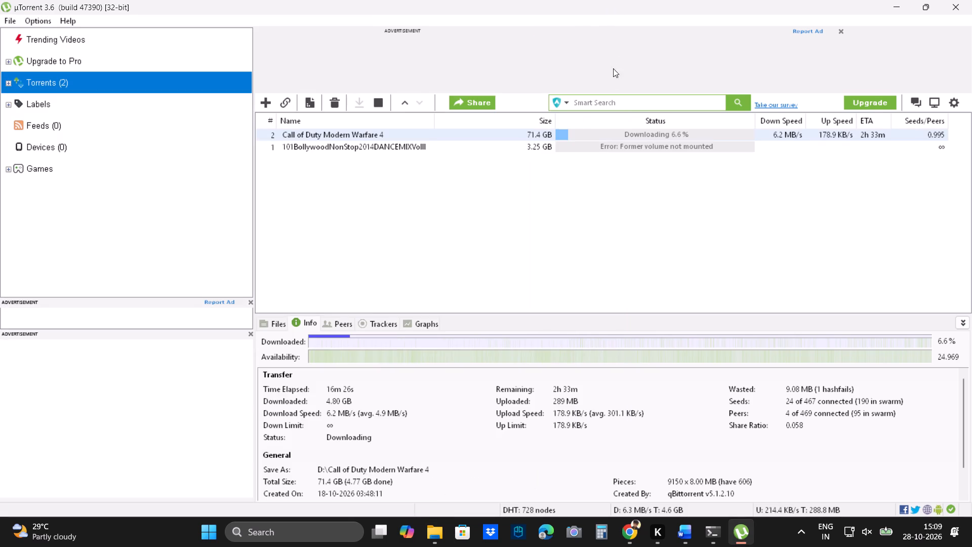